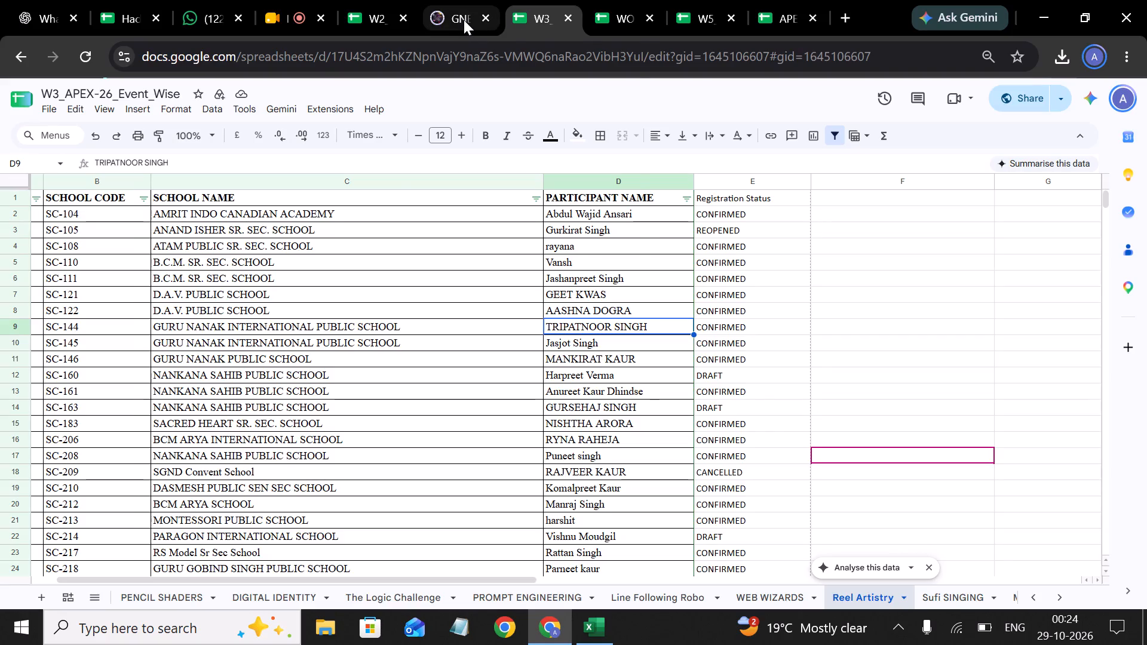
Switch to the GNE's APEX 2026 Registration Portal, examine the account's Profile Settings page, and return to the previous page.
click(437, 16)
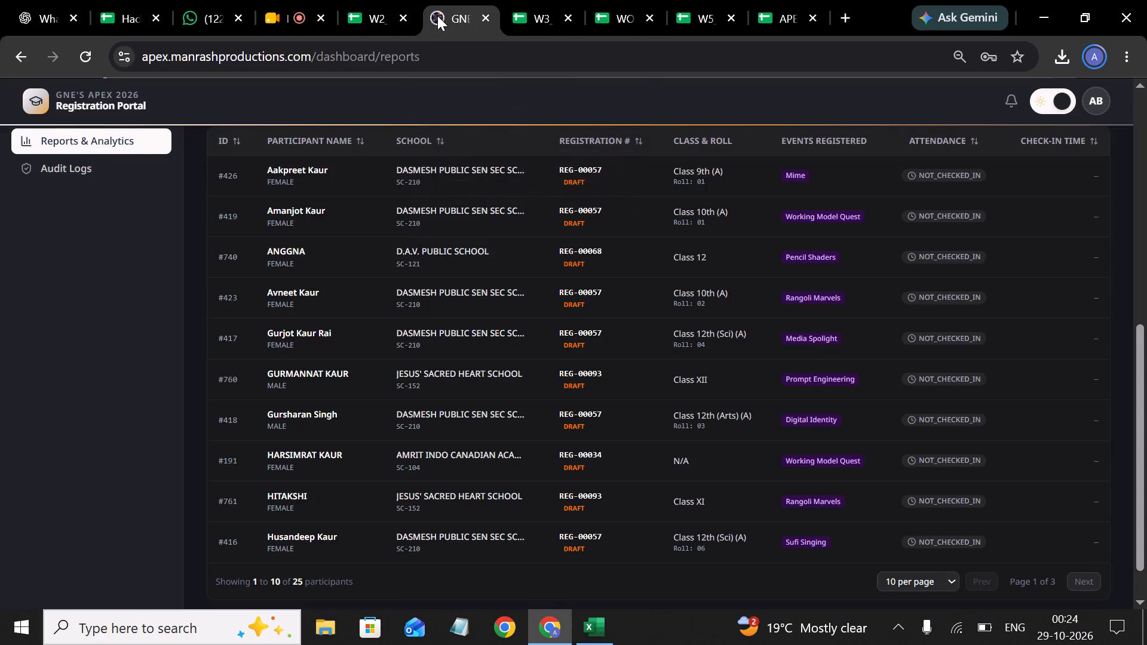
scroll(581, 268, up, 8)
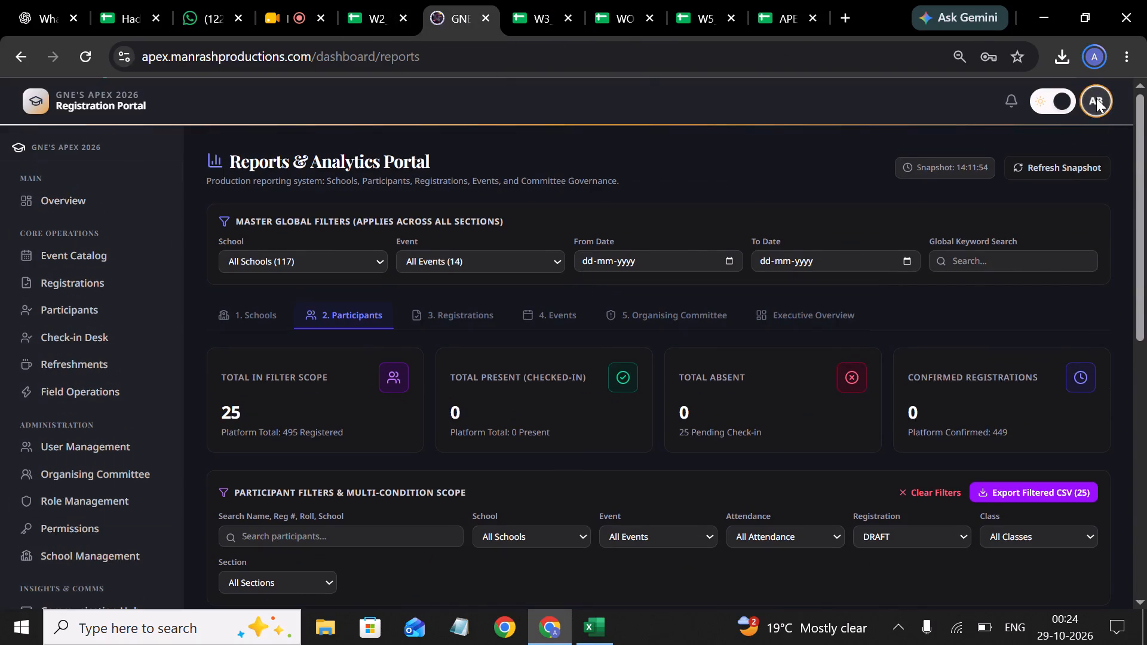
click(1096, 98)
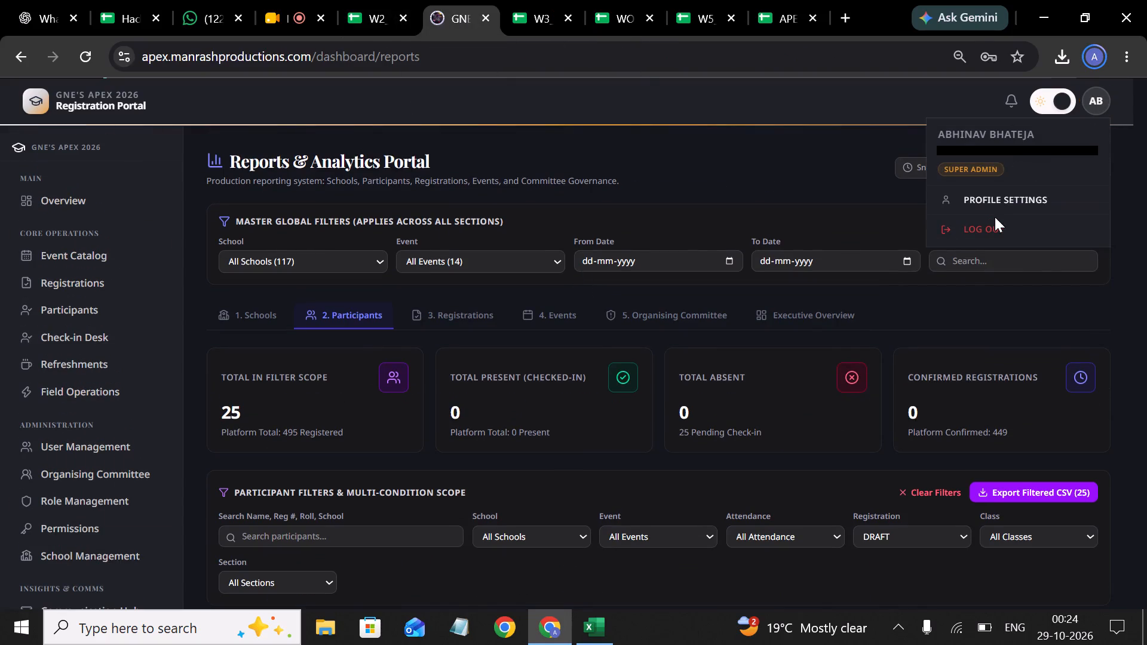
click(1006, 201)
scroll(682, 335, down, 1)
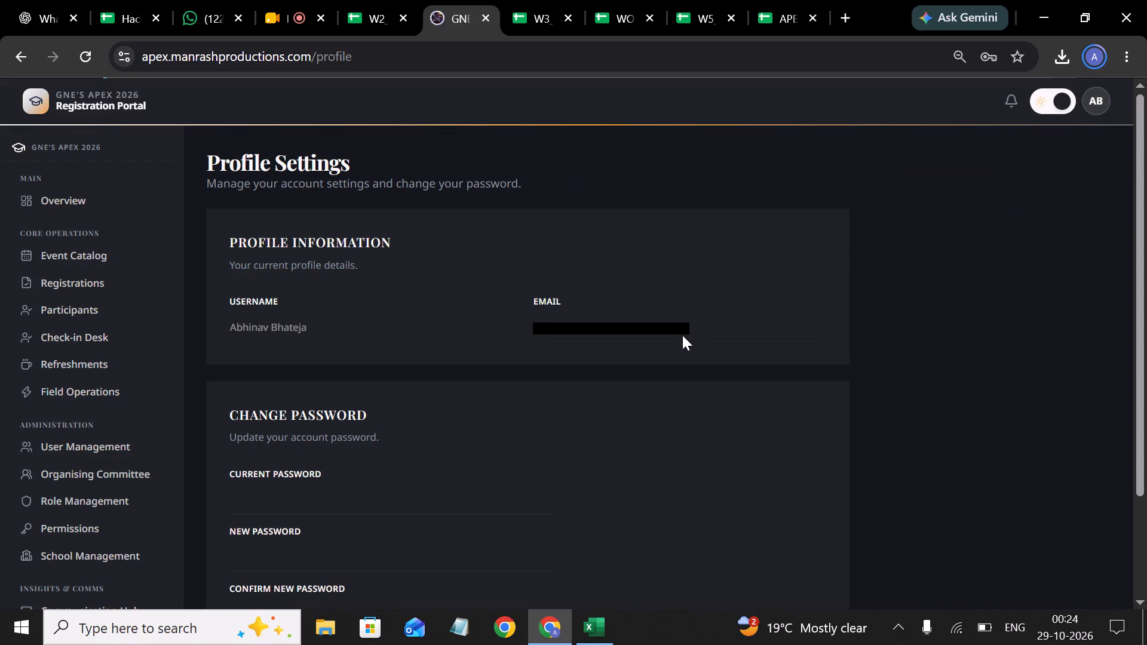
scroll(682, 335, down, 2)
scroll(572, 280, up, 2)
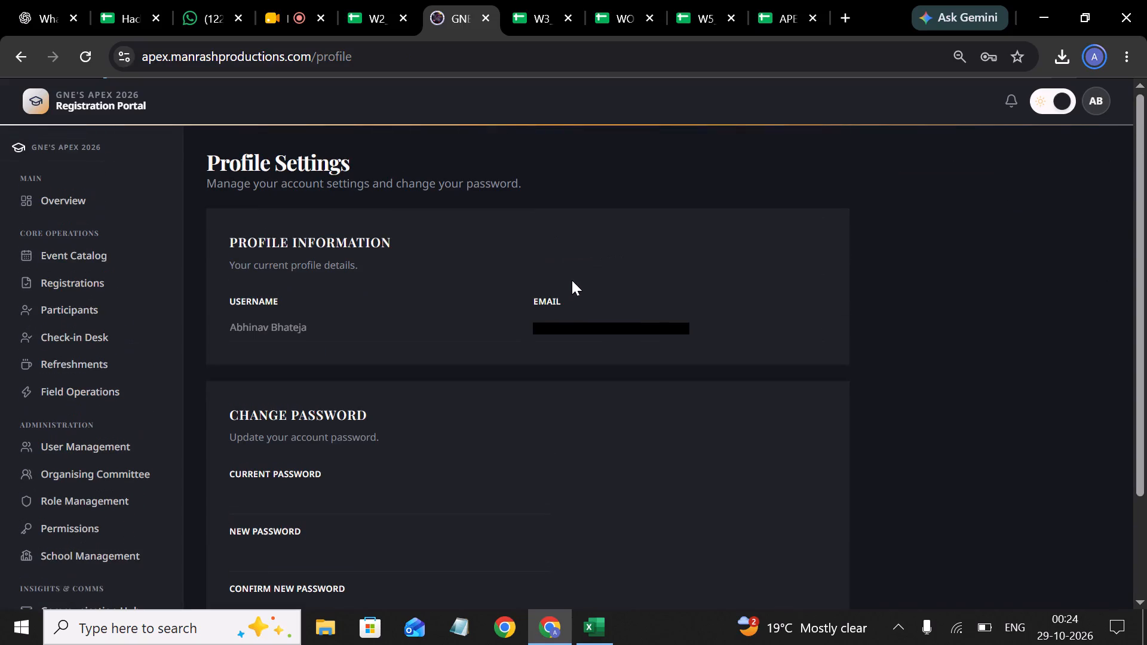
scroll(572, 280, up, 1)
click(19, 52)
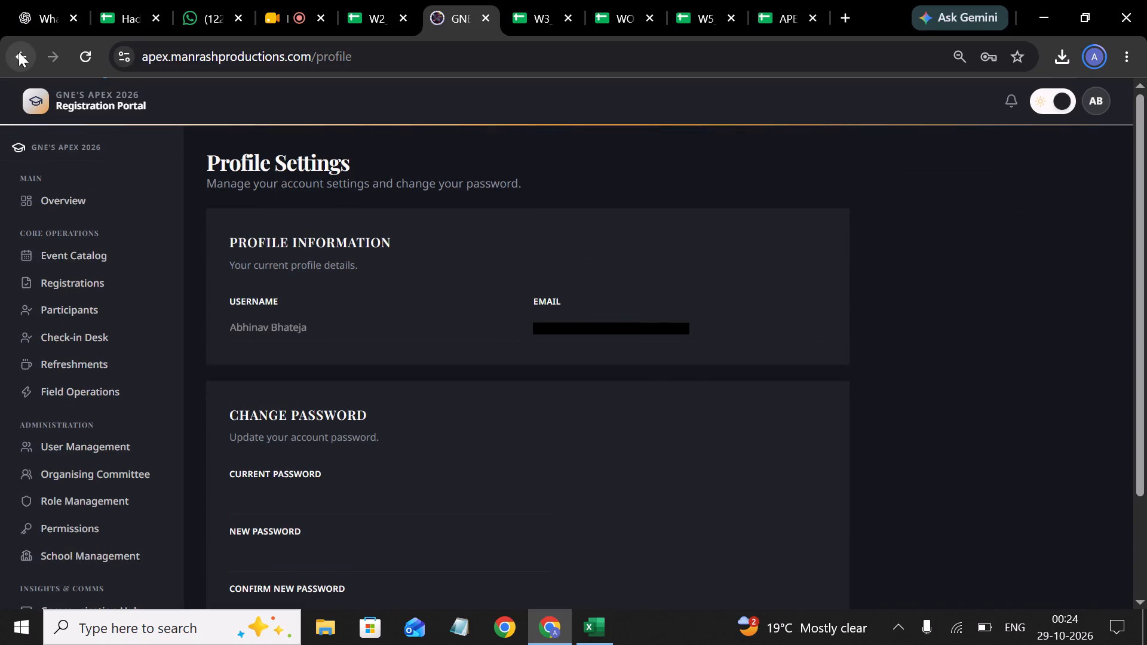
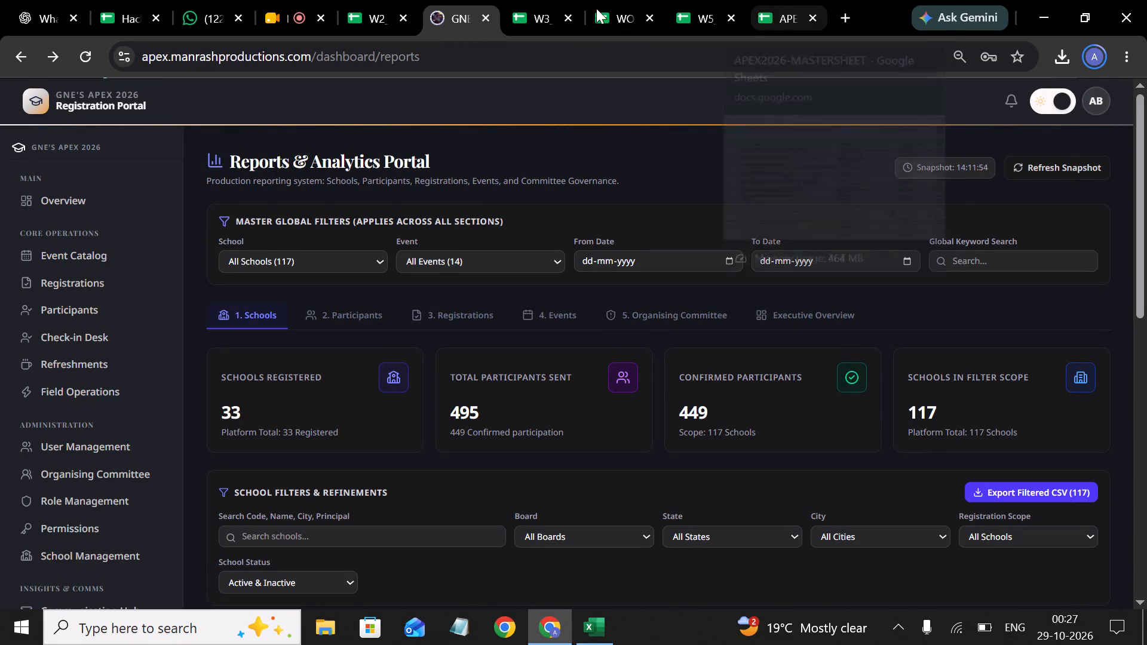
Open a new browser tab alongside the Registration Portal's Reports & Analytics page.
click(449, 16)
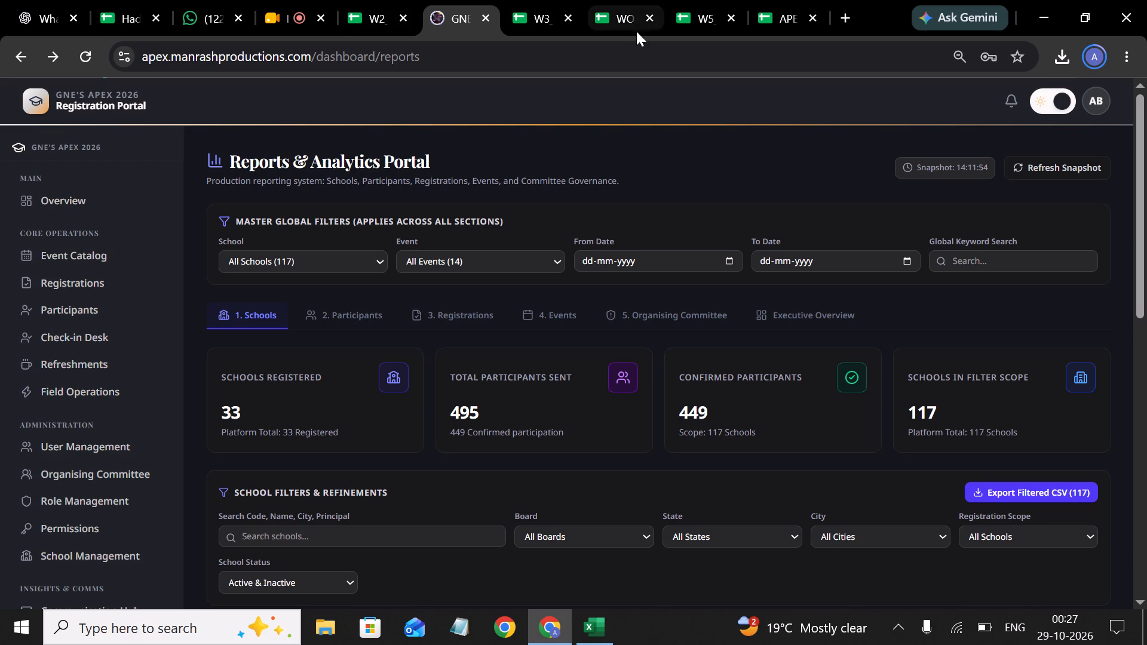
click(842, 22)
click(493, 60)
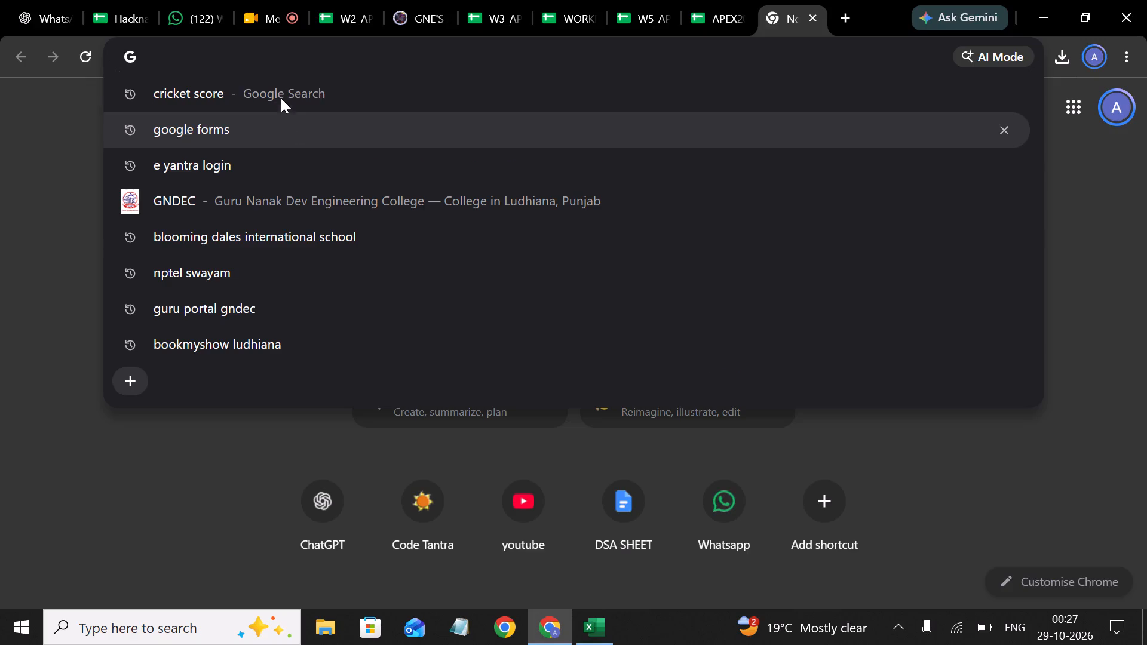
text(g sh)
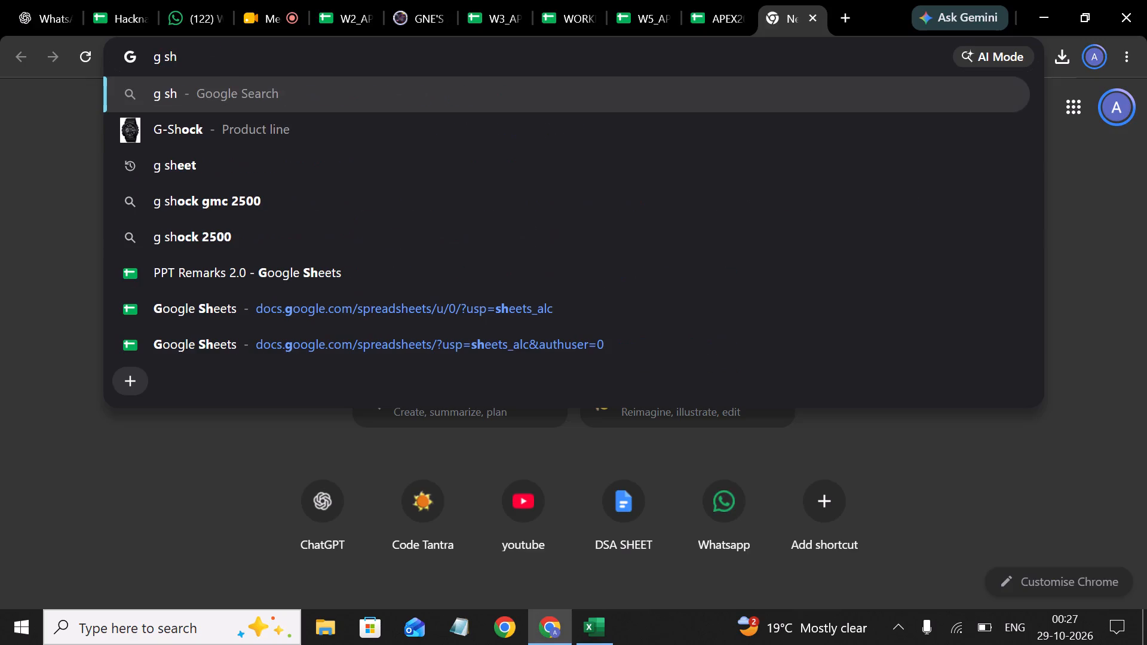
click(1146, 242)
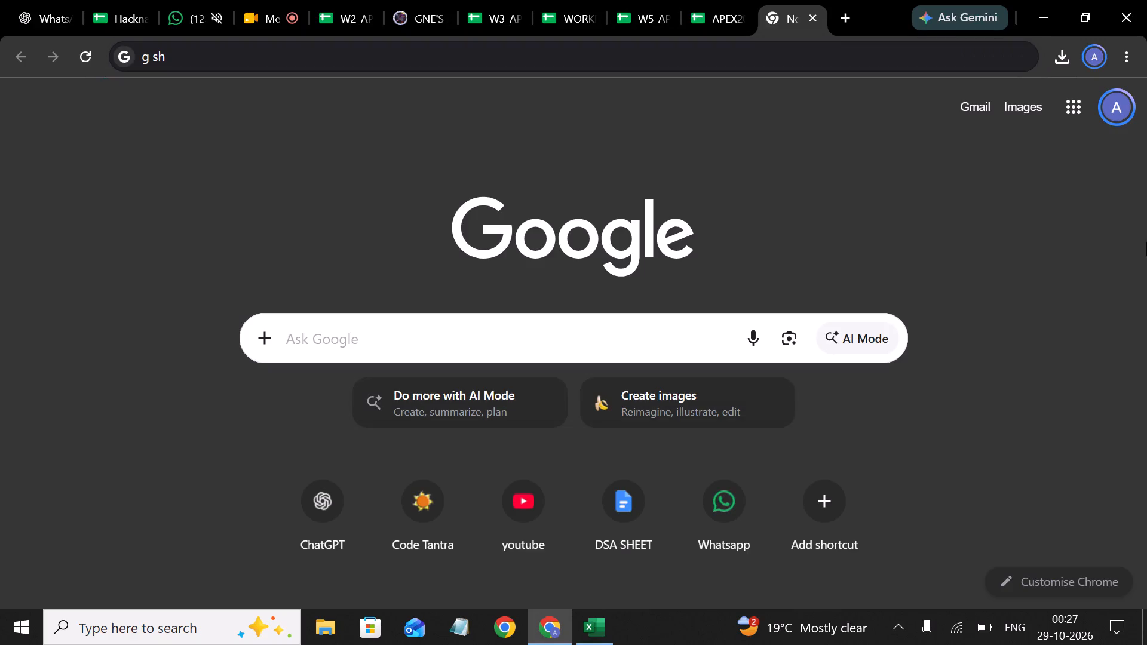
Go to Google Sheets from the Google apps and create a new blank spreadsheet.
click(1072, 109)
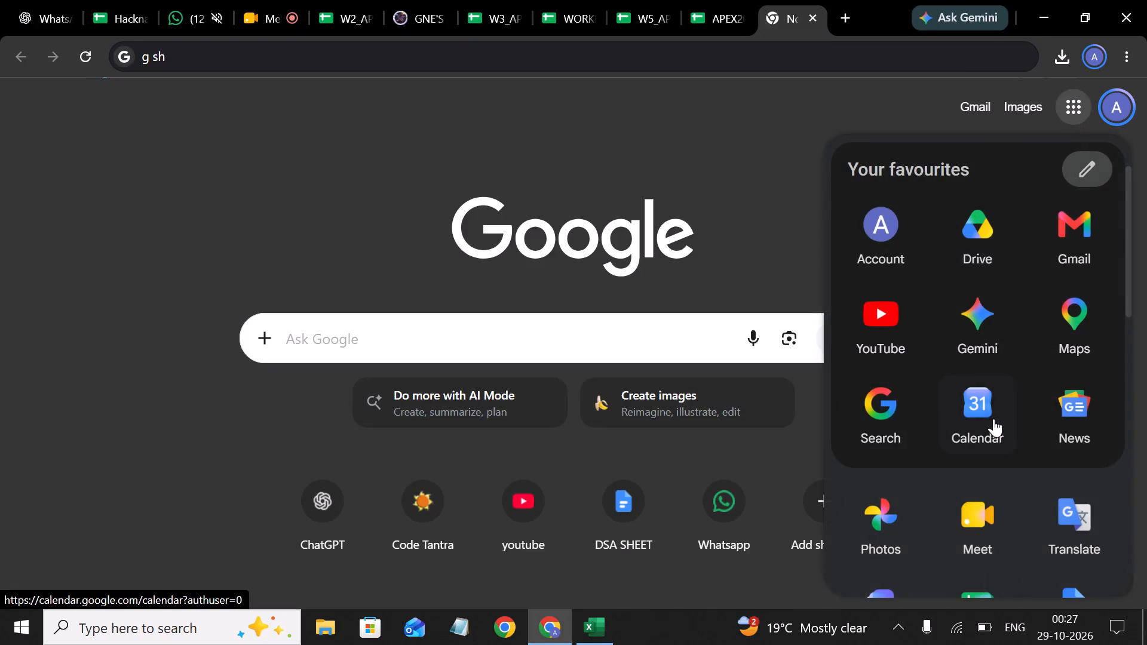
scroll(993, 419, down, 1)
click(973, 431)
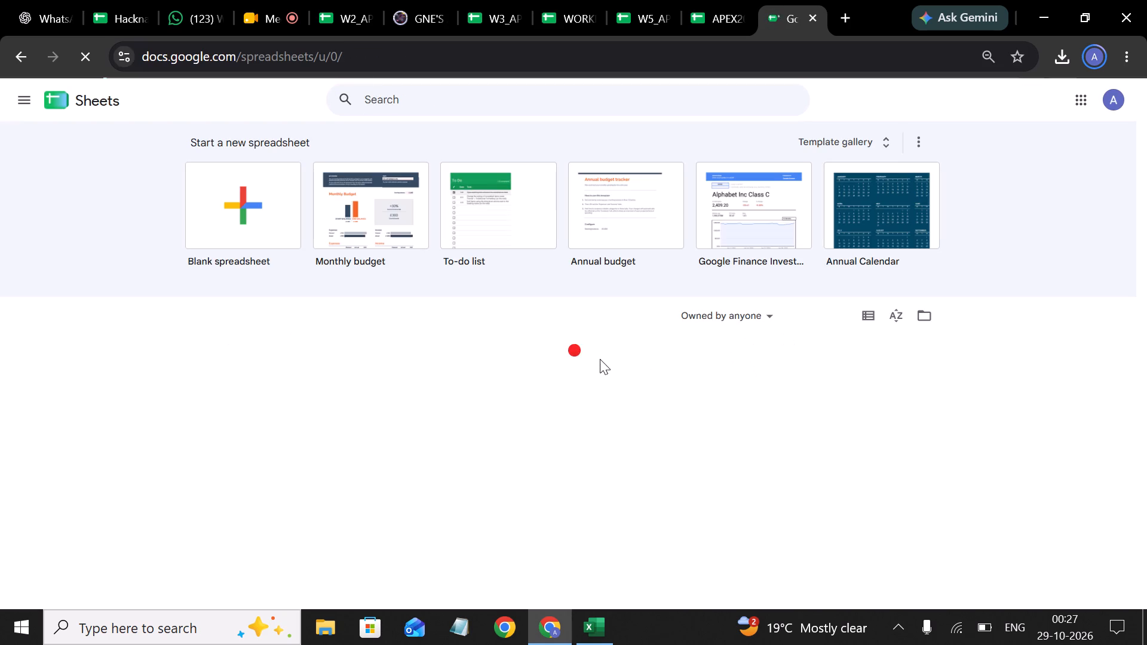
click(245, 231)
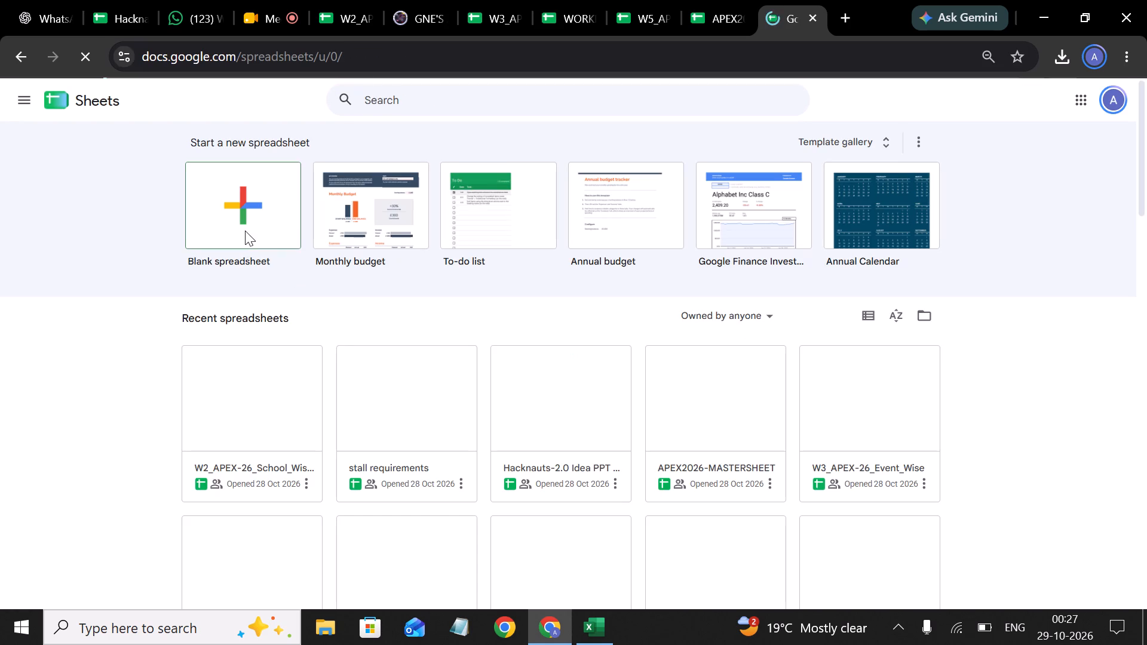
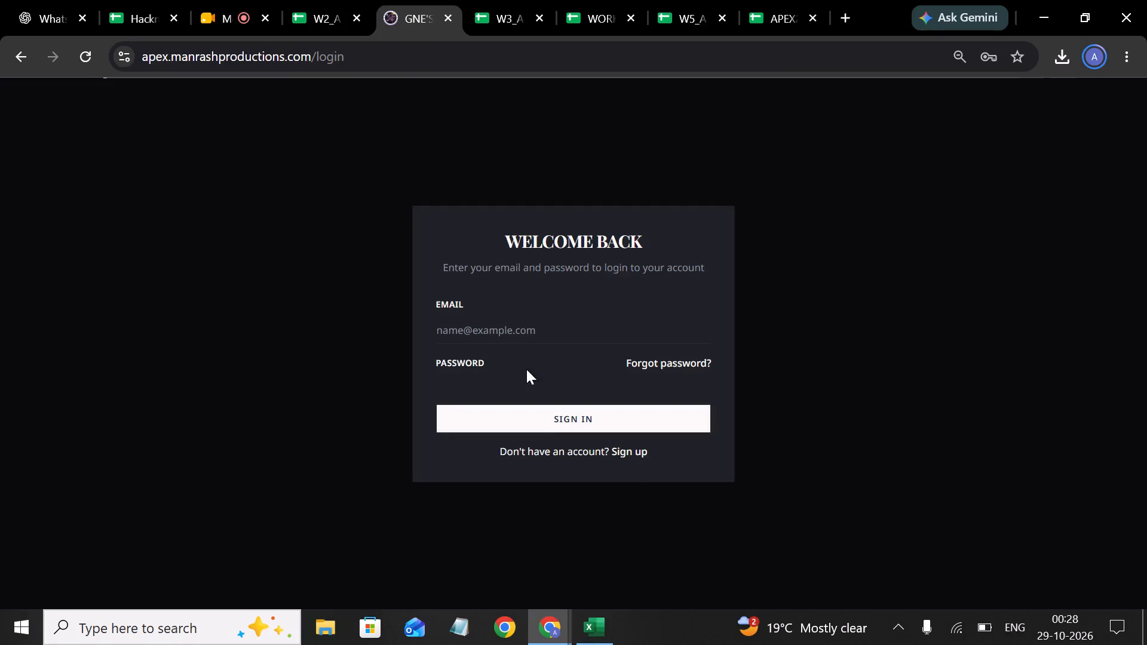
Begin a new account sign-up with the Teacher Incharge role and continue to the account details form.
click(631, 451)
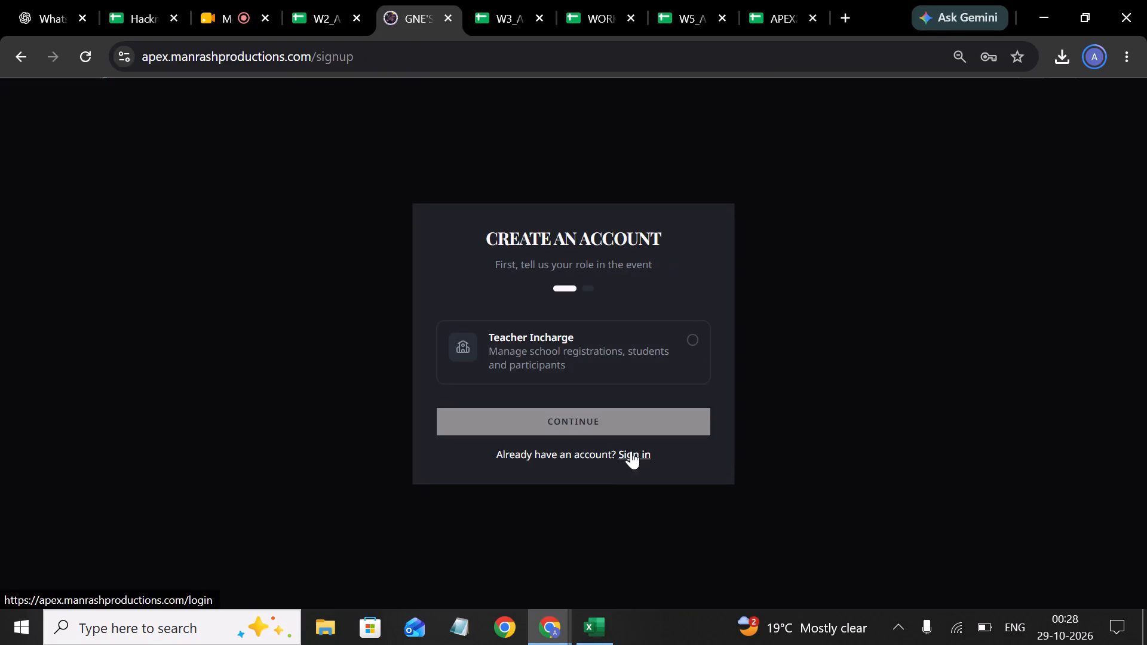
click(689, 338)
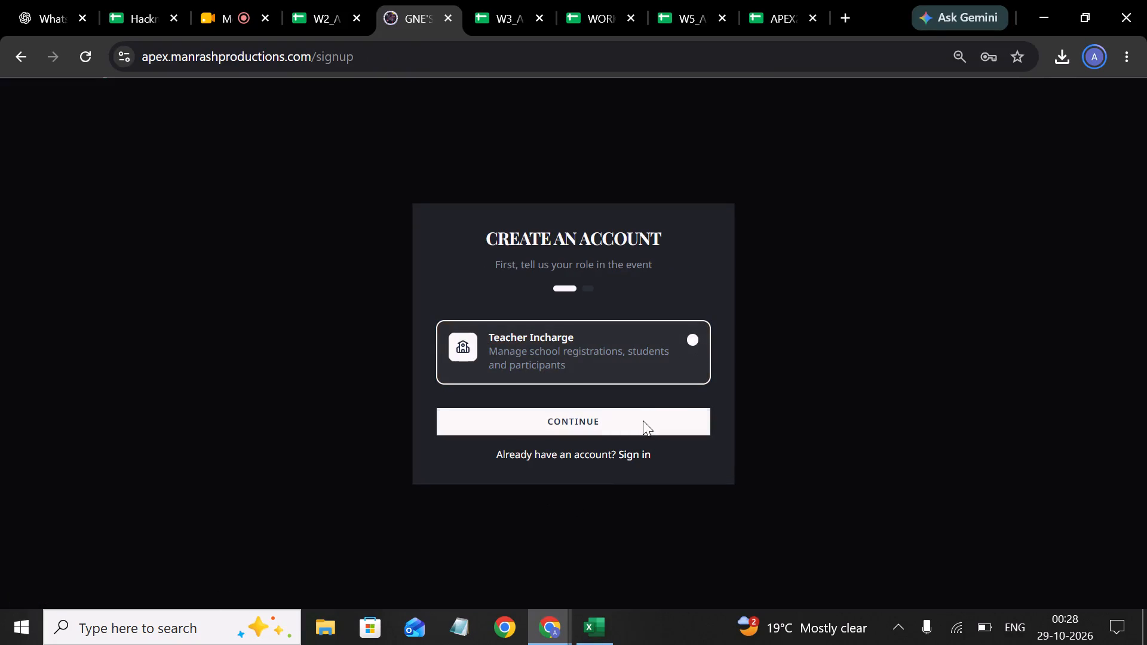
click(642, 425)
Open the full name field in the Teacher Incharge account details for entry.
click(521, 306)
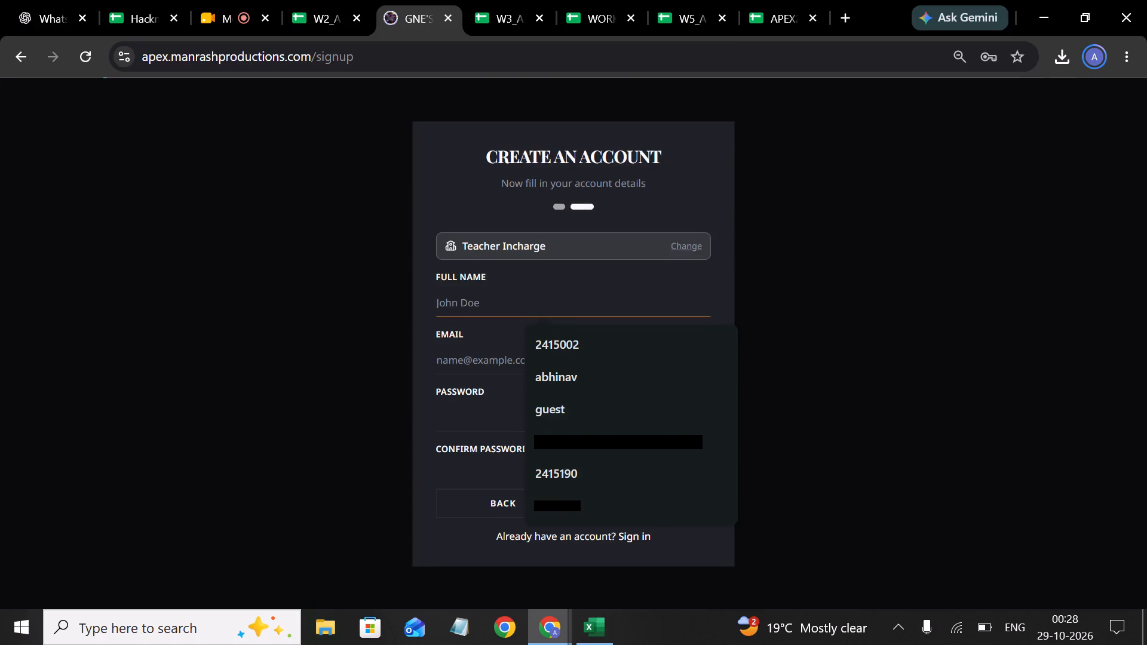
scroll(606, 410, down, 3)
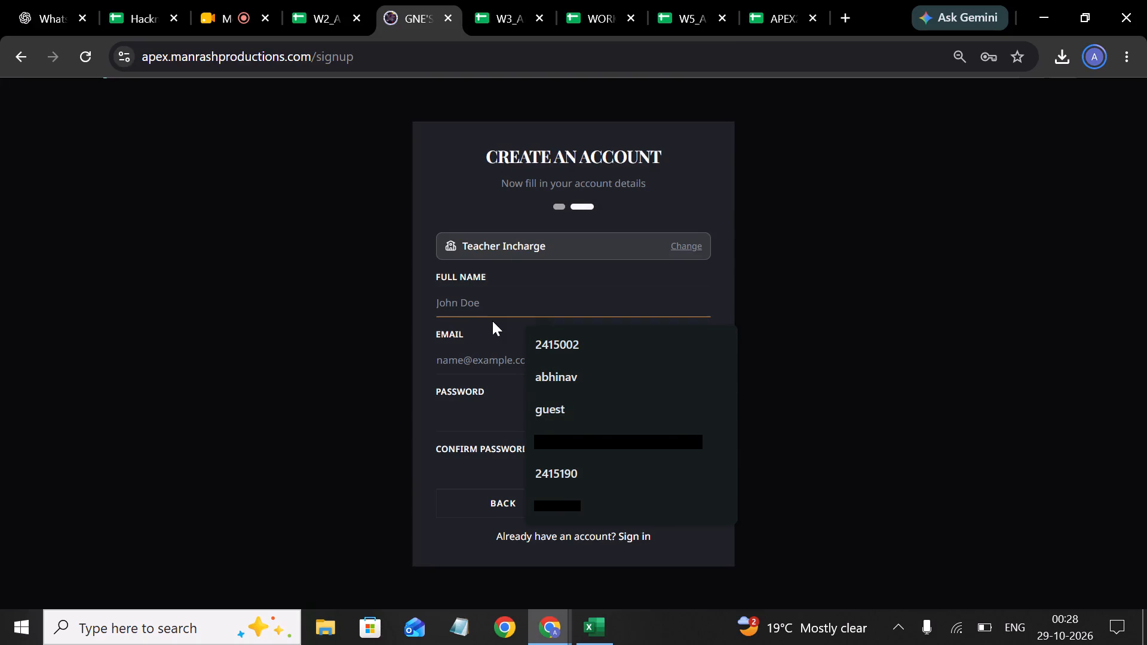
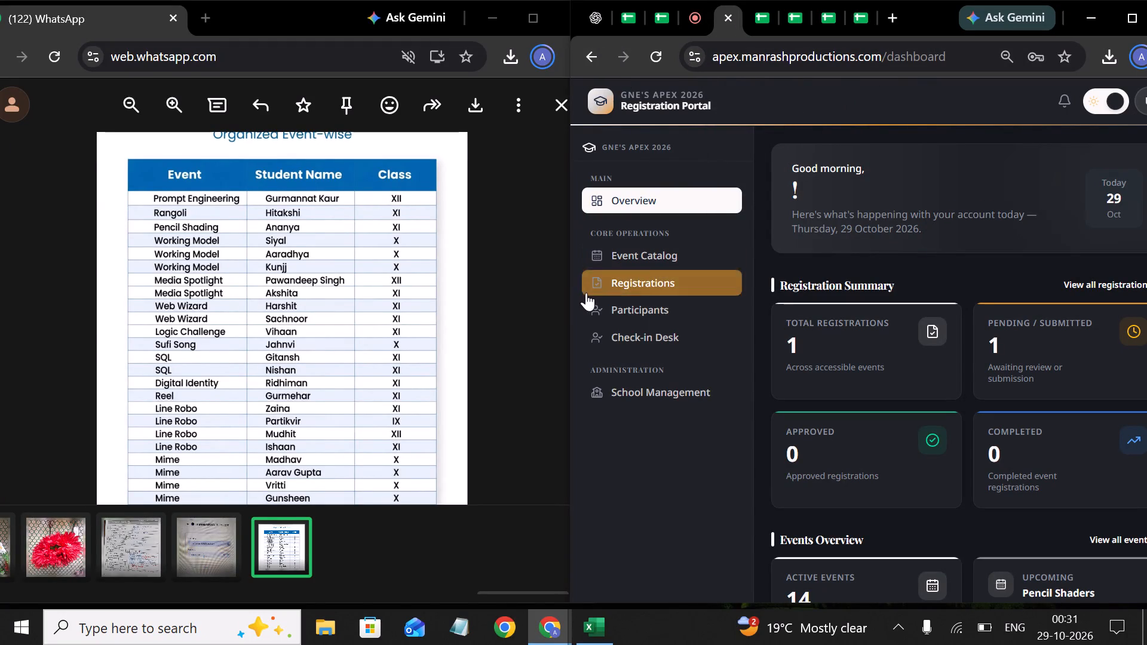
Widen the Registration Portal browser window over part of the WhatsApp window, keeping the event-wise student list in view.
drag(570, 293, 490, 305)
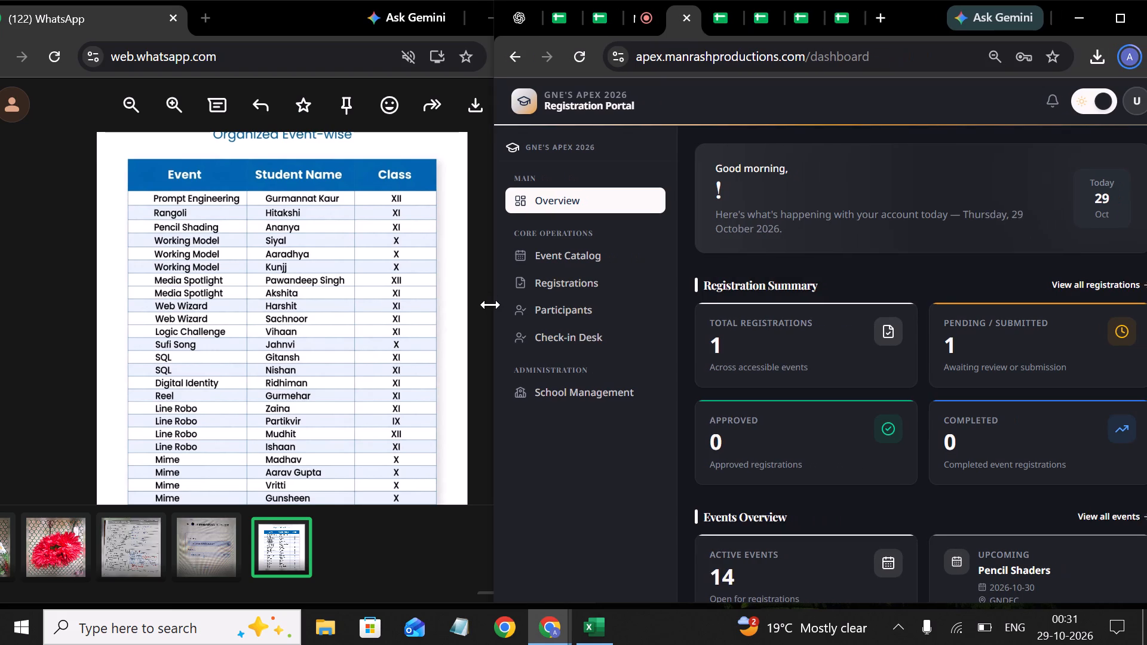
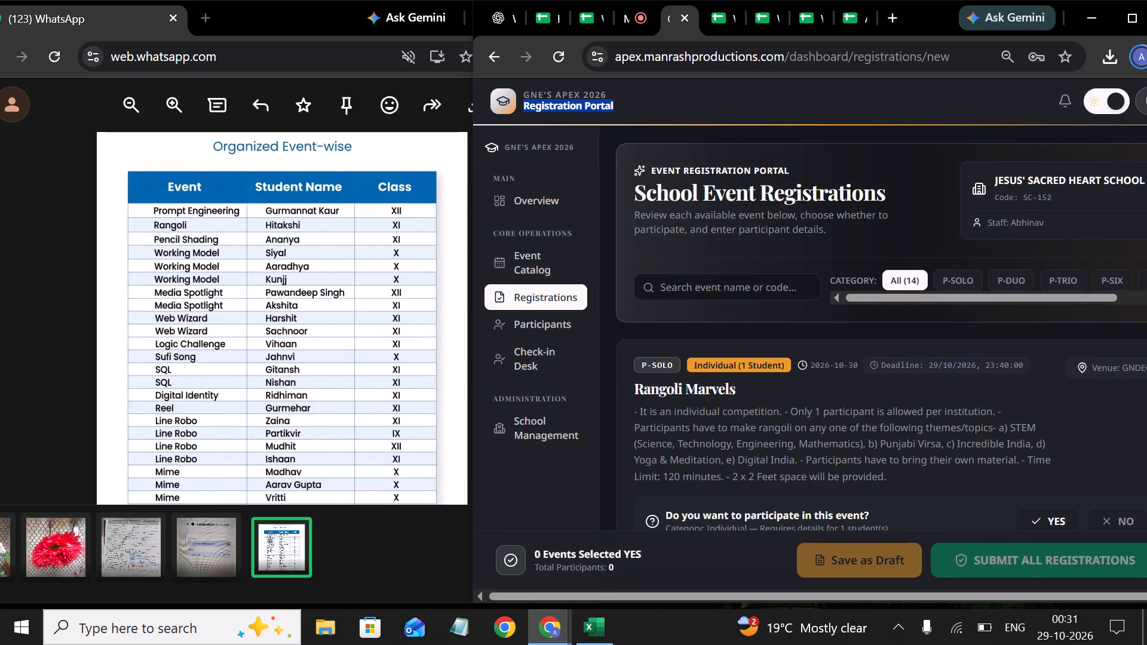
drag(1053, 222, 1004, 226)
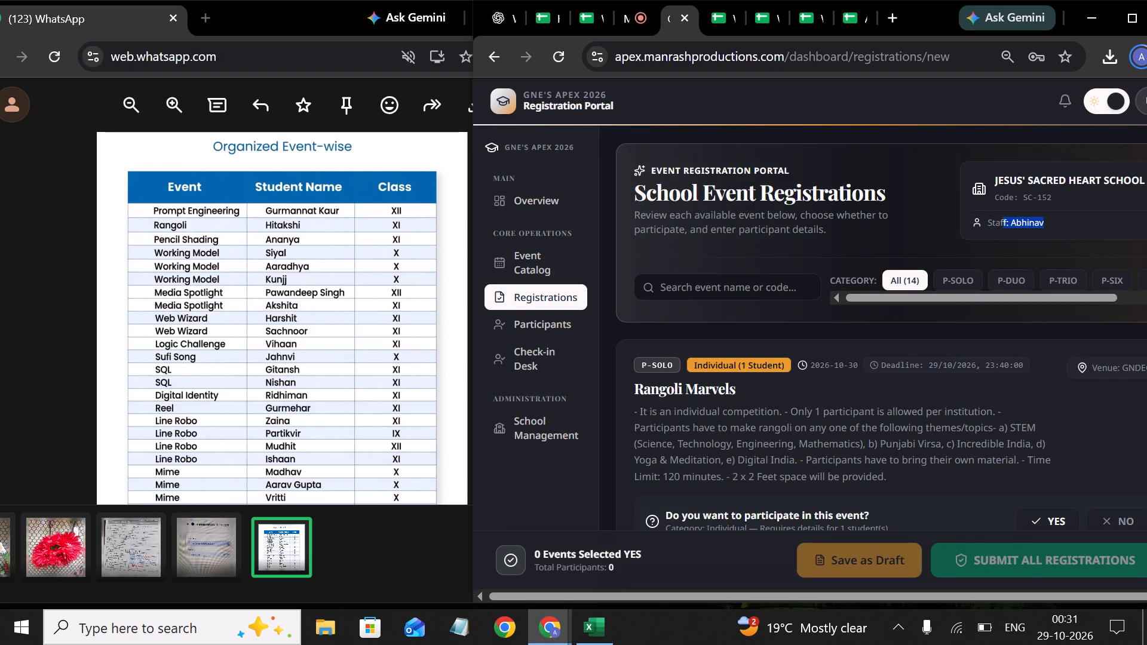
Examine the Rangoli Marvels entry and its participation question in the school event registrations.
scroll(924, 376, down, 1)
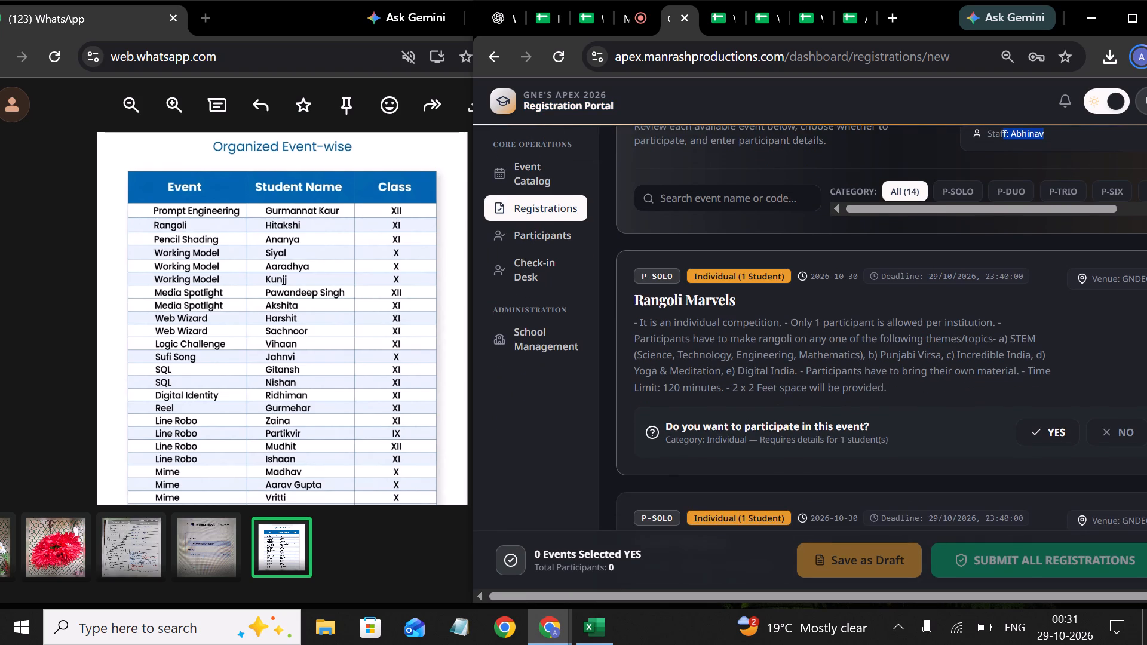
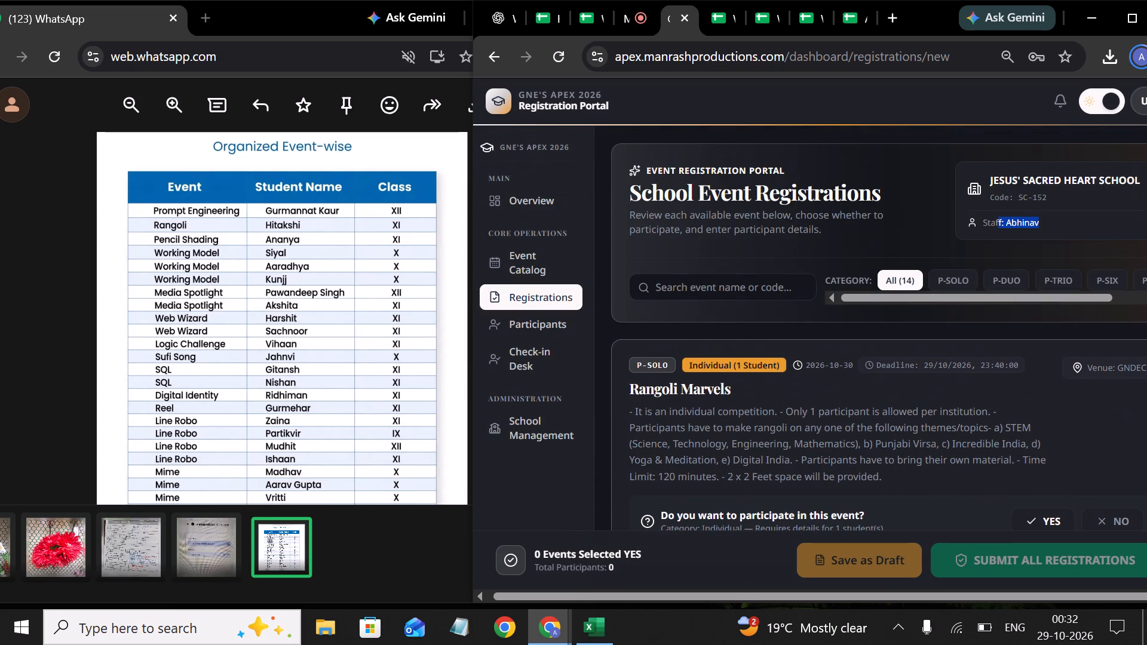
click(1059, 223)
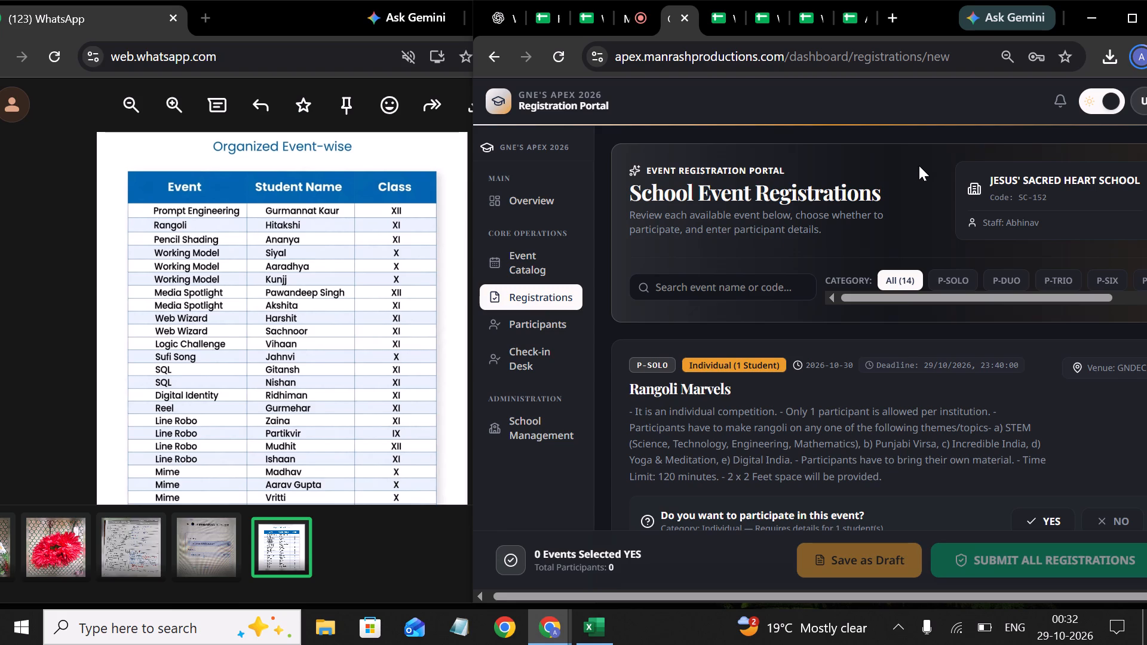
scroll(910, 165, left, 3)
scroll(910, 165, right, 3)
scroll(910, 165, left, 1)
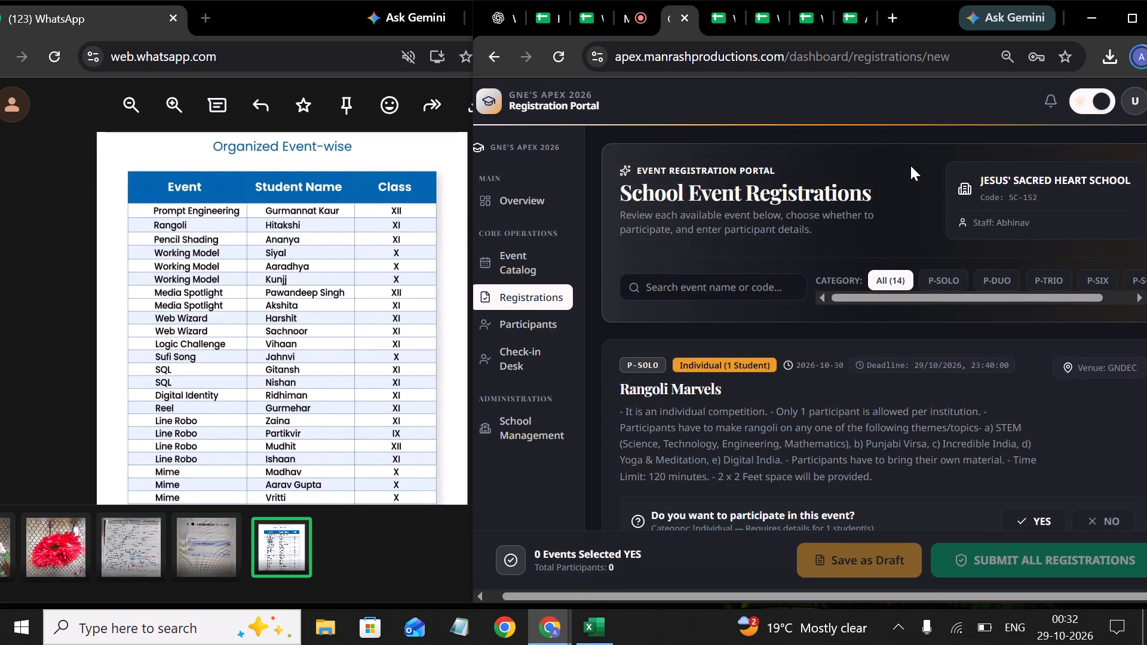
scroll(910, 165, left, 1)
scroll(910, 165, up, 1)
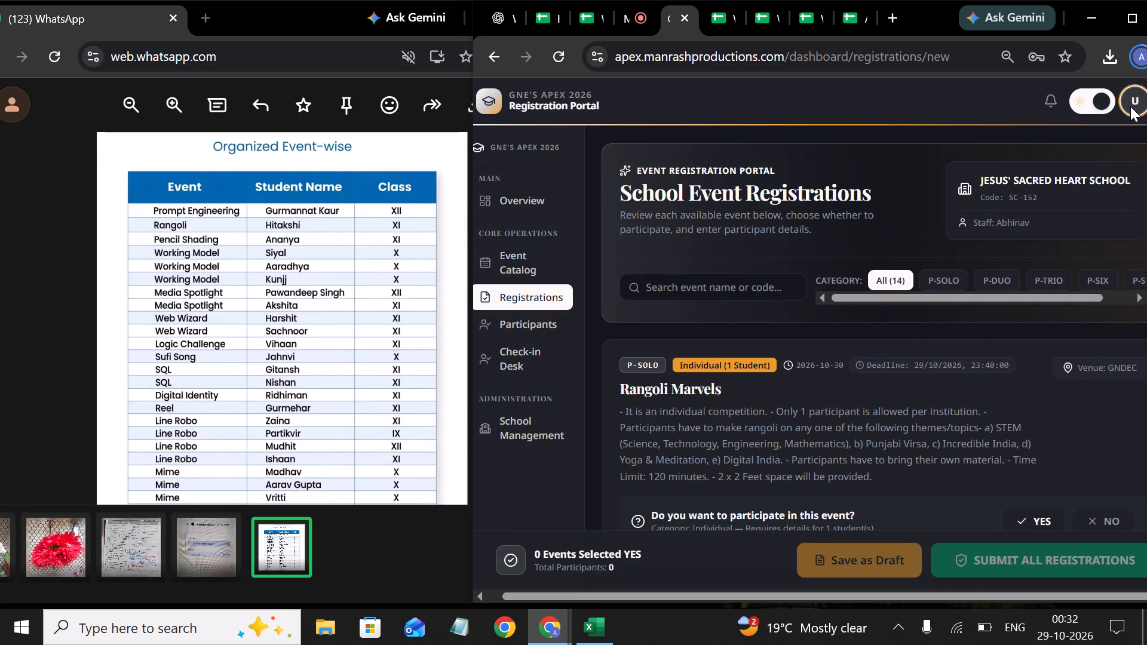
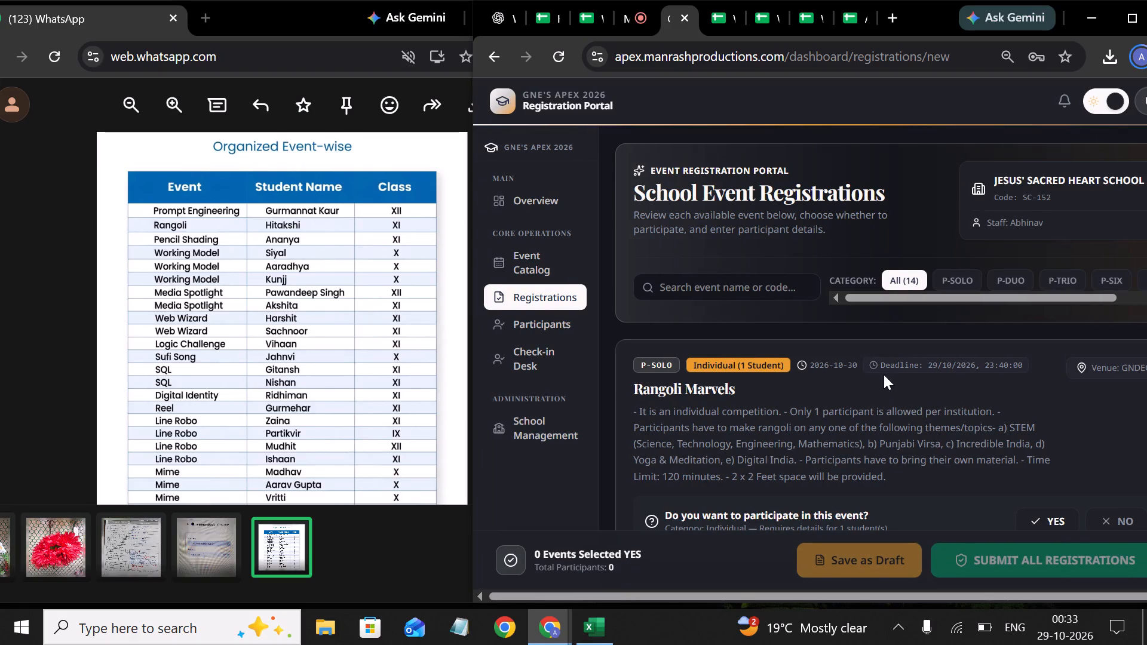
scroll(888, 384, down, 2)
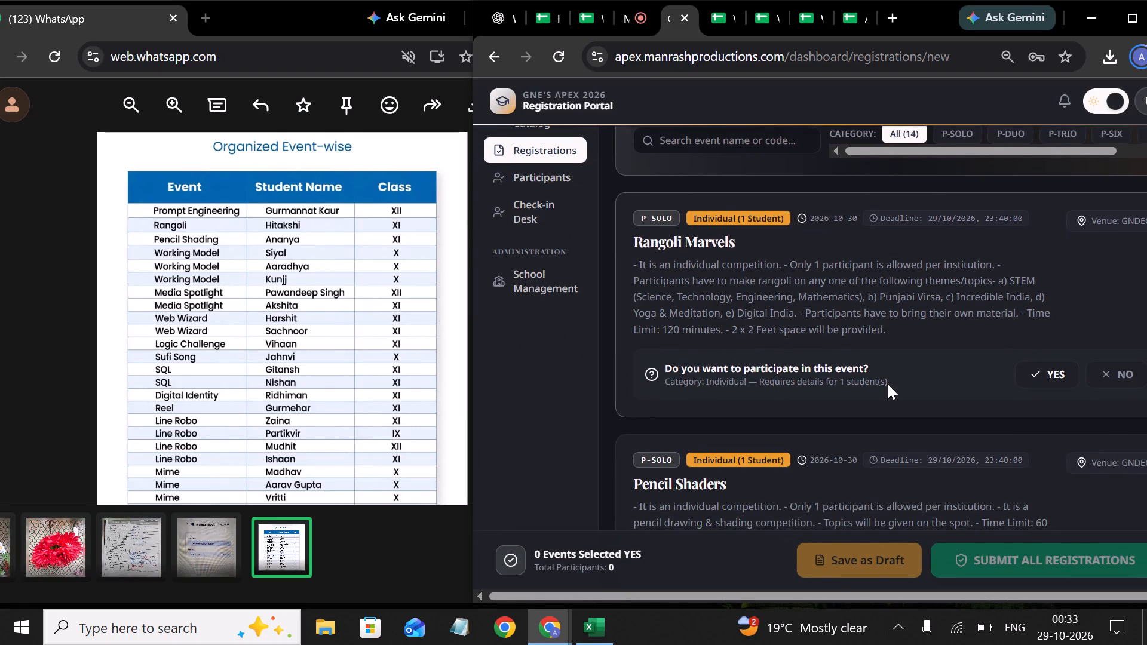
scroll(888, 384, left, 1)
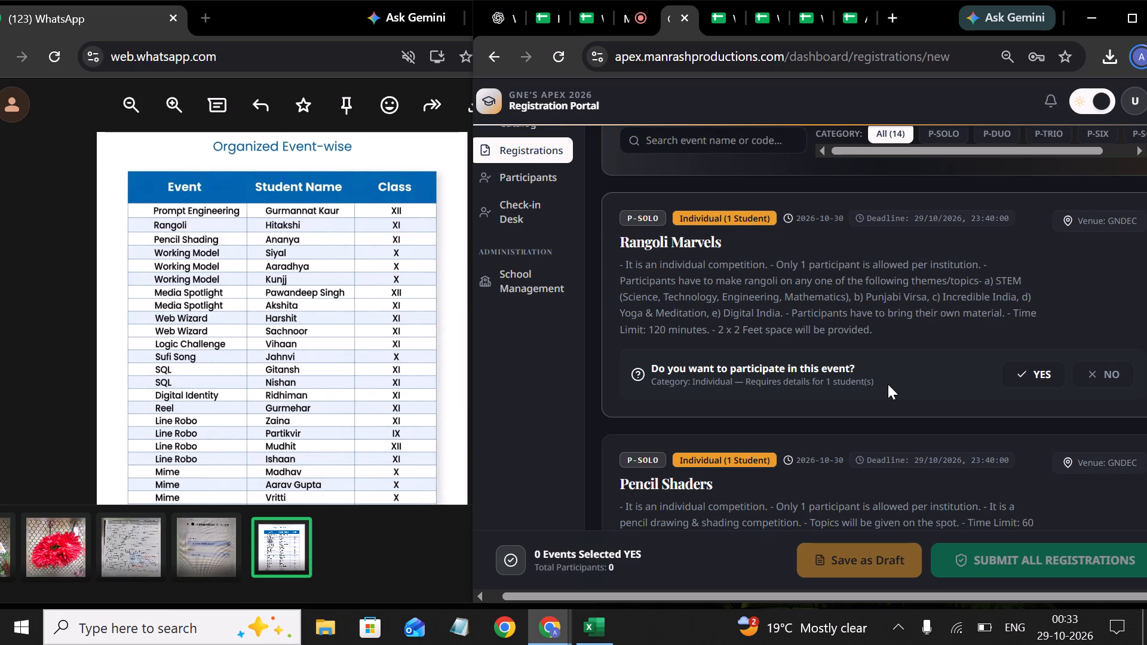
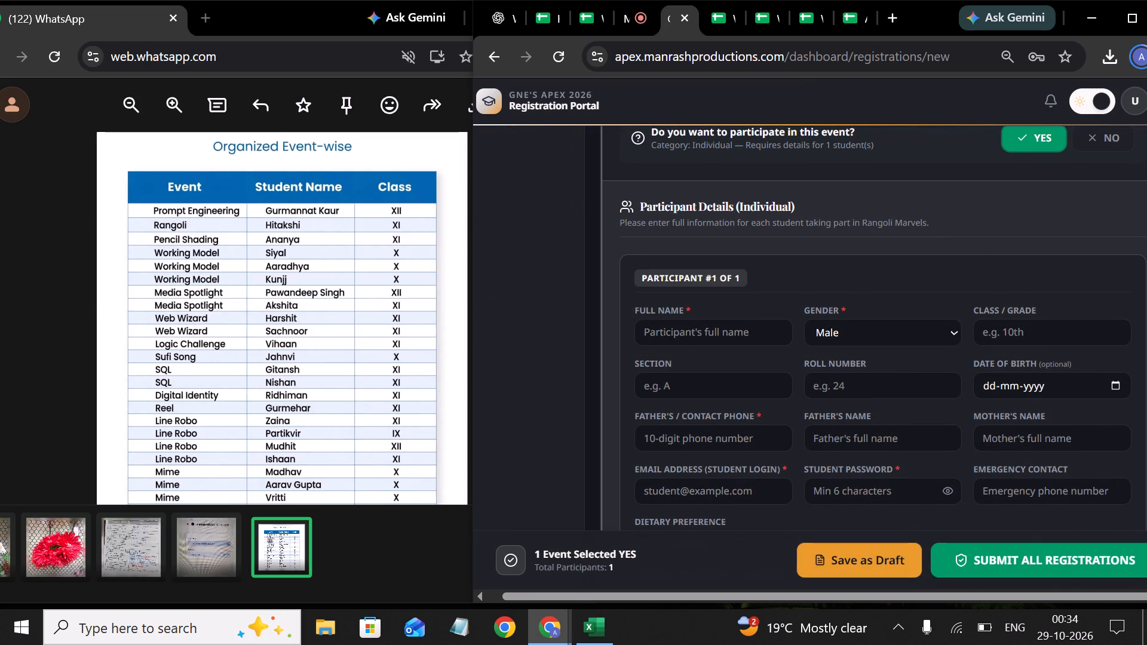
Fill in the Rangoli Marvels participant's full name with the Rangoli student's name from the event-wise list.
click(706, 326)
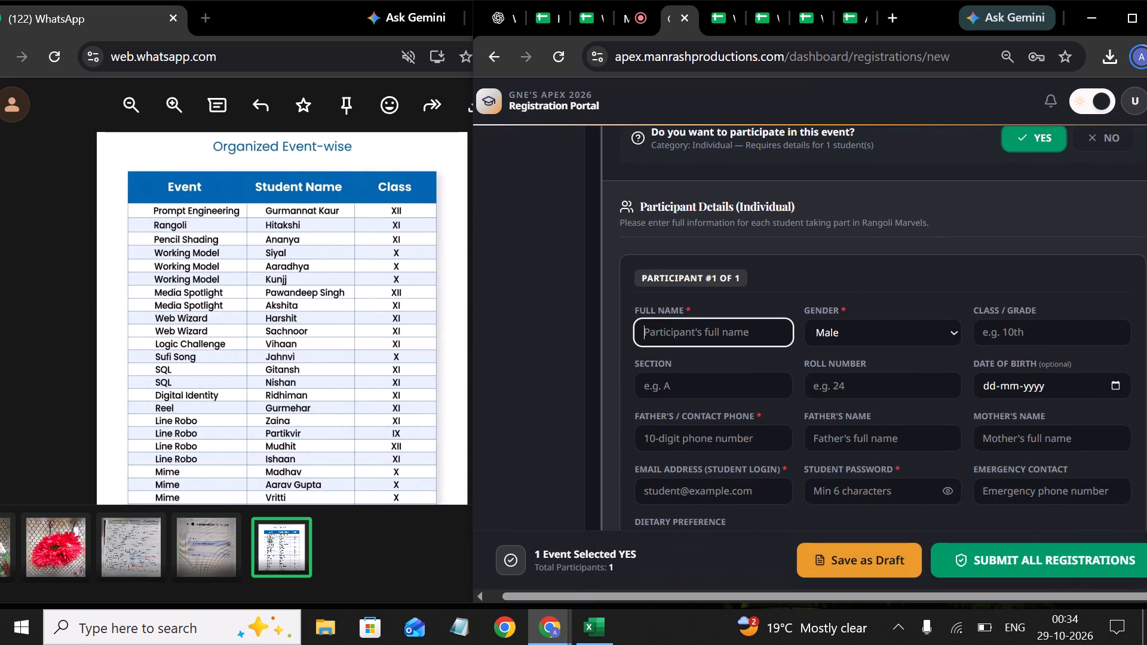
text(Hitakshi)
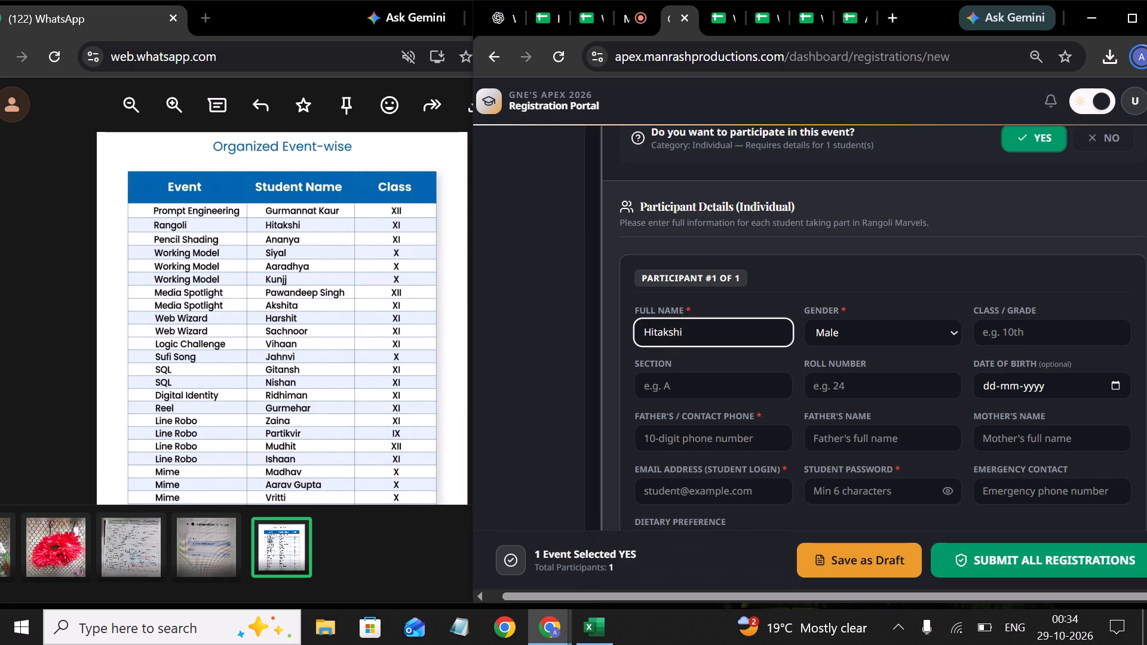
Set the Rangoli Marvels participant's gender to Female and class to XI.
click(895, 339)
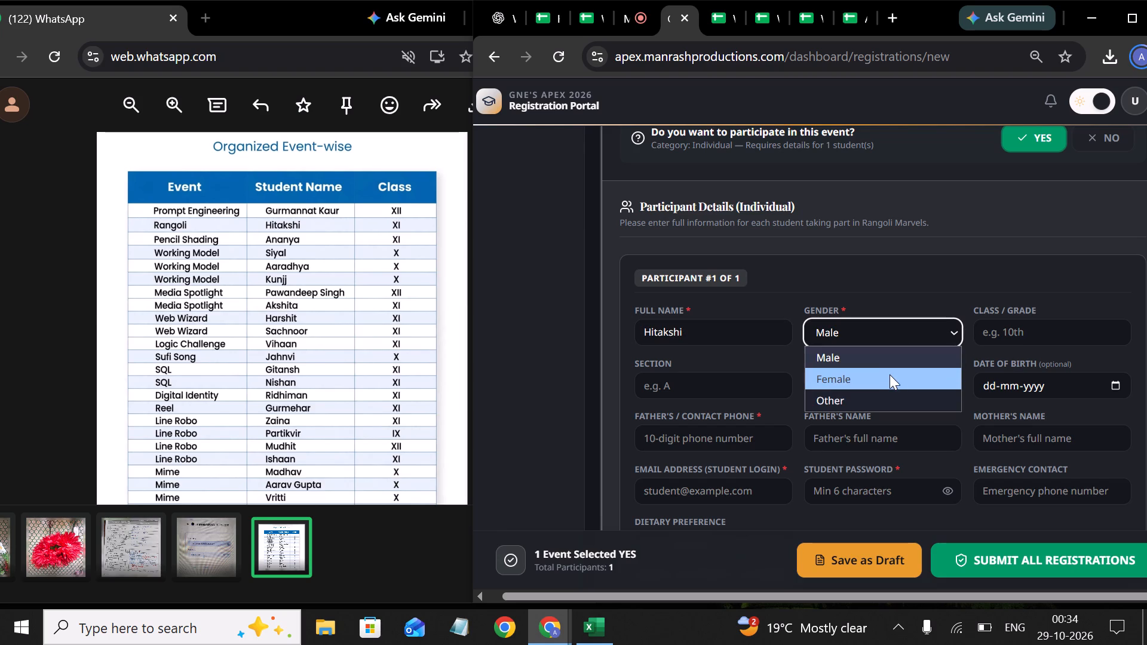
click(888, 378)
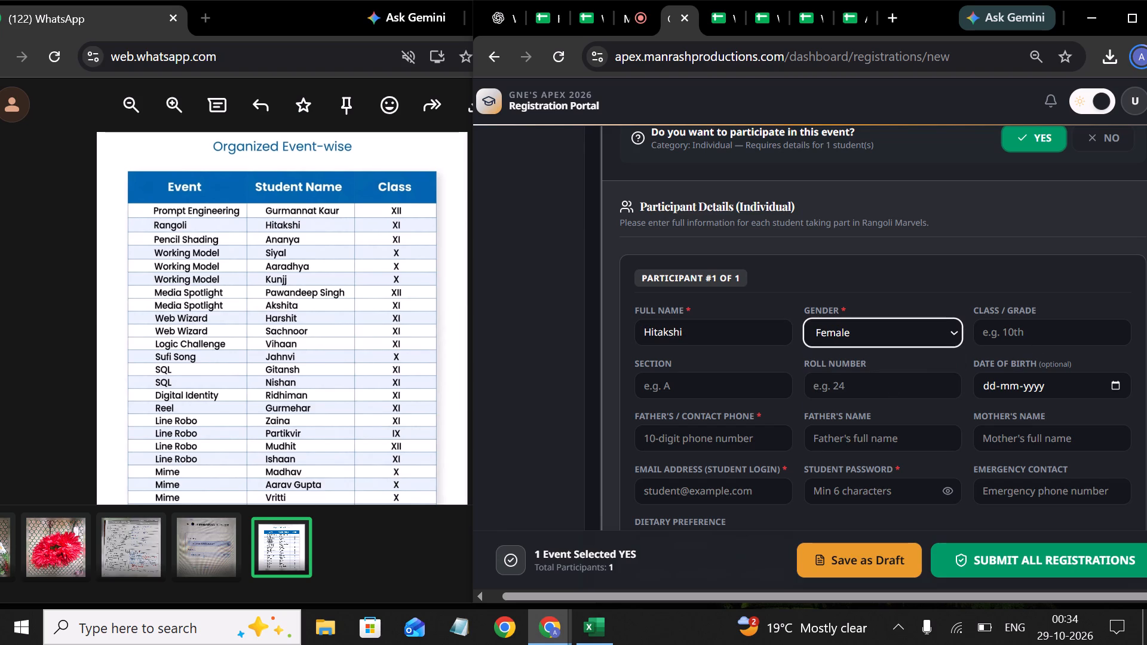
click(1033, 330)
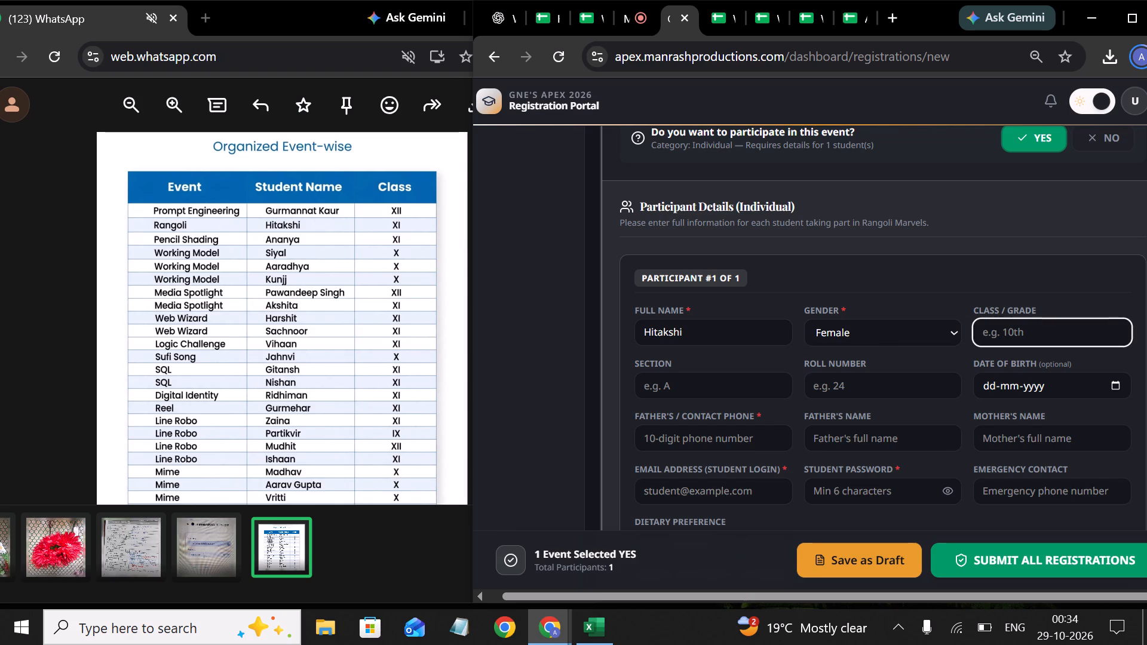
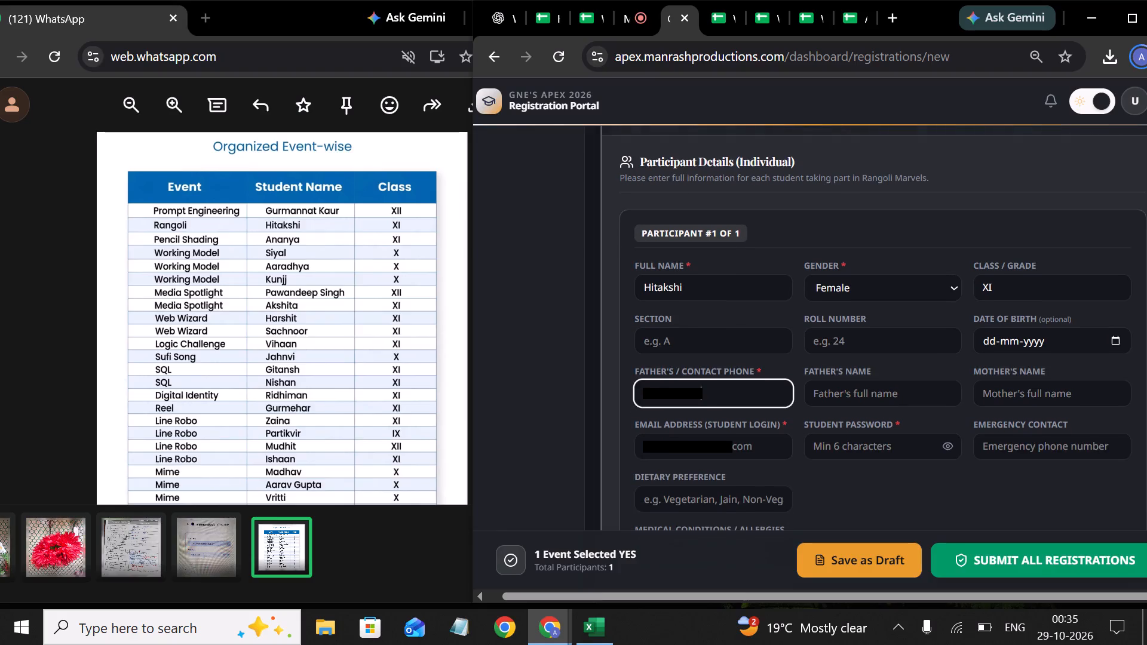
Copy the father's/contact phone number entered for the Rangoli Marvels participant.
scroll(722, 450, down, 1)
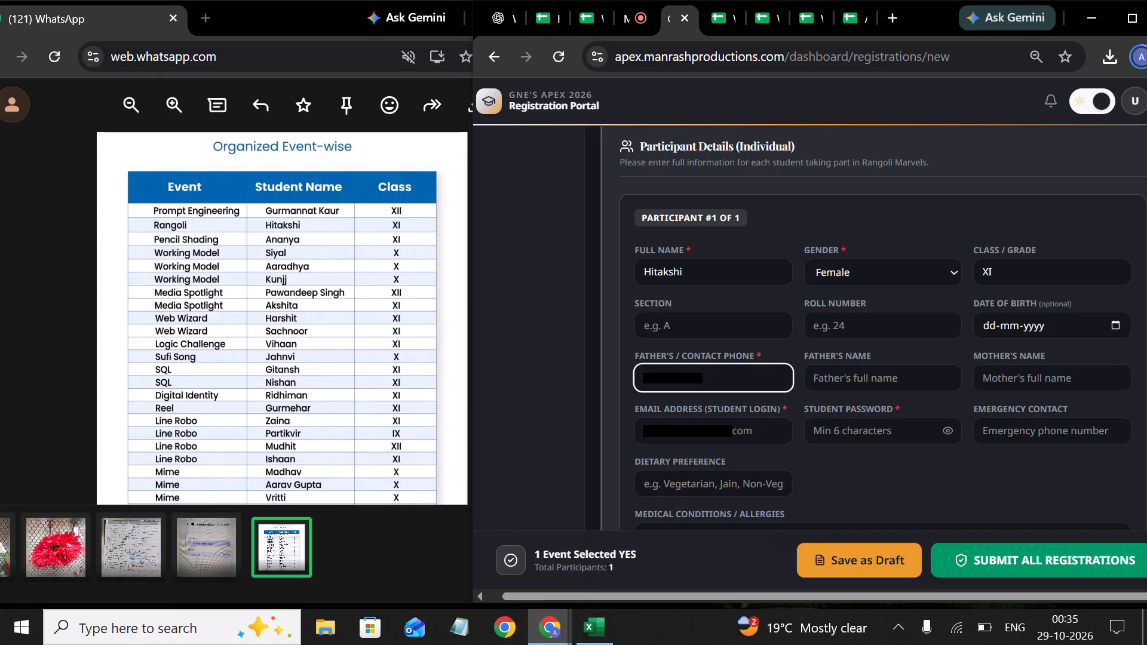
drag(710, 375, 630, 376)
key(ctrl+c)
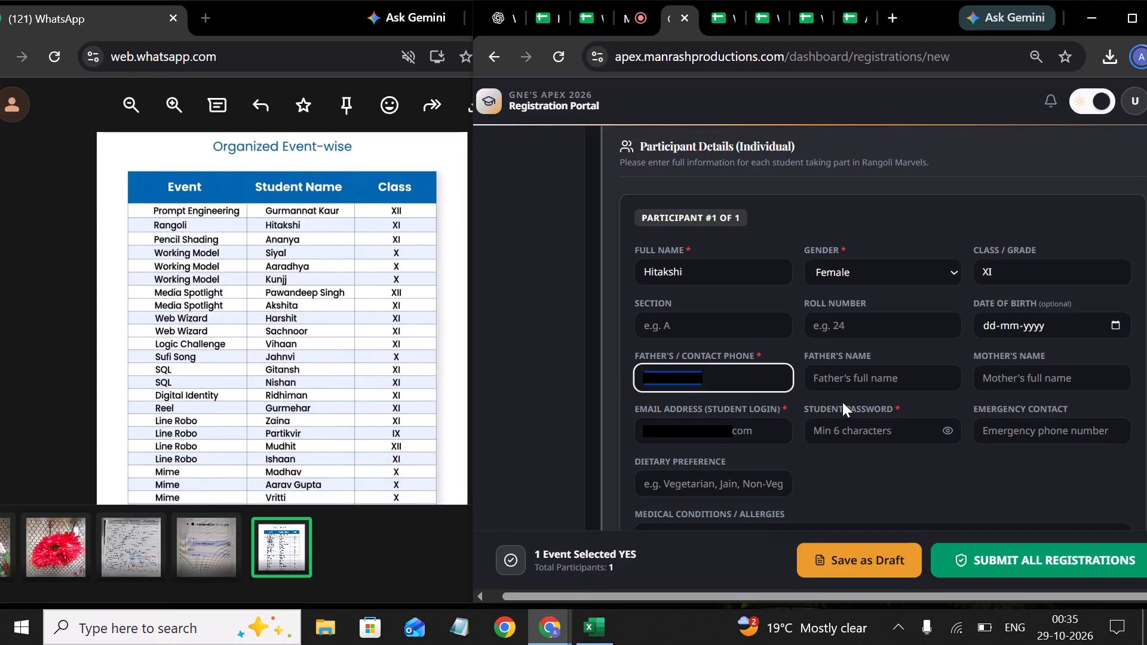
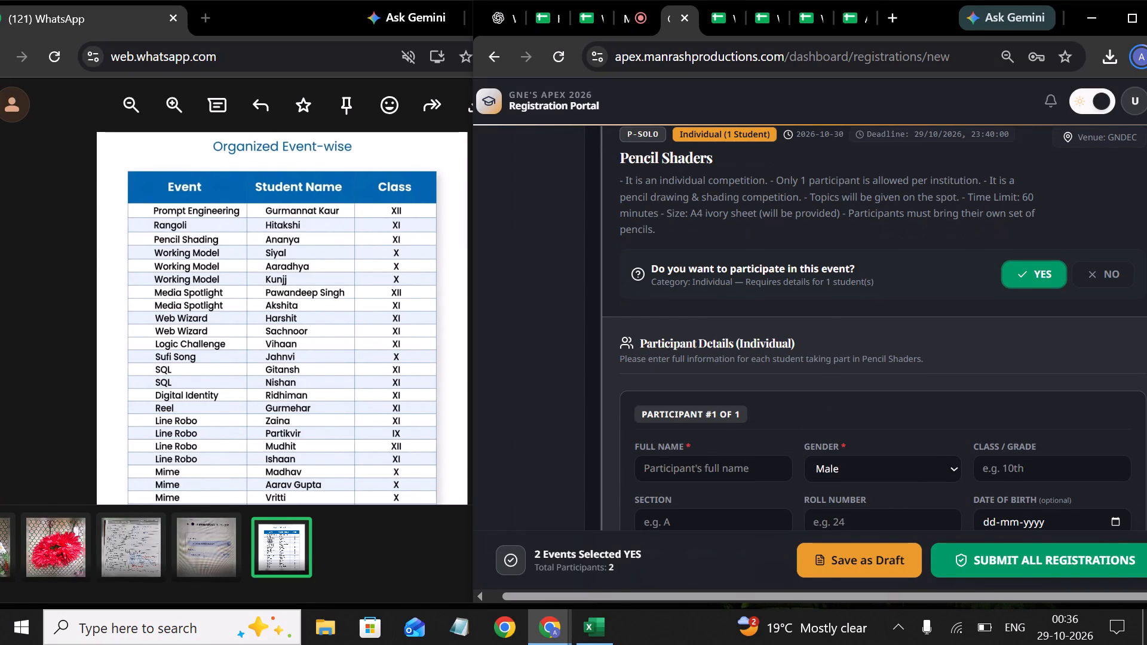
click(726, 465)
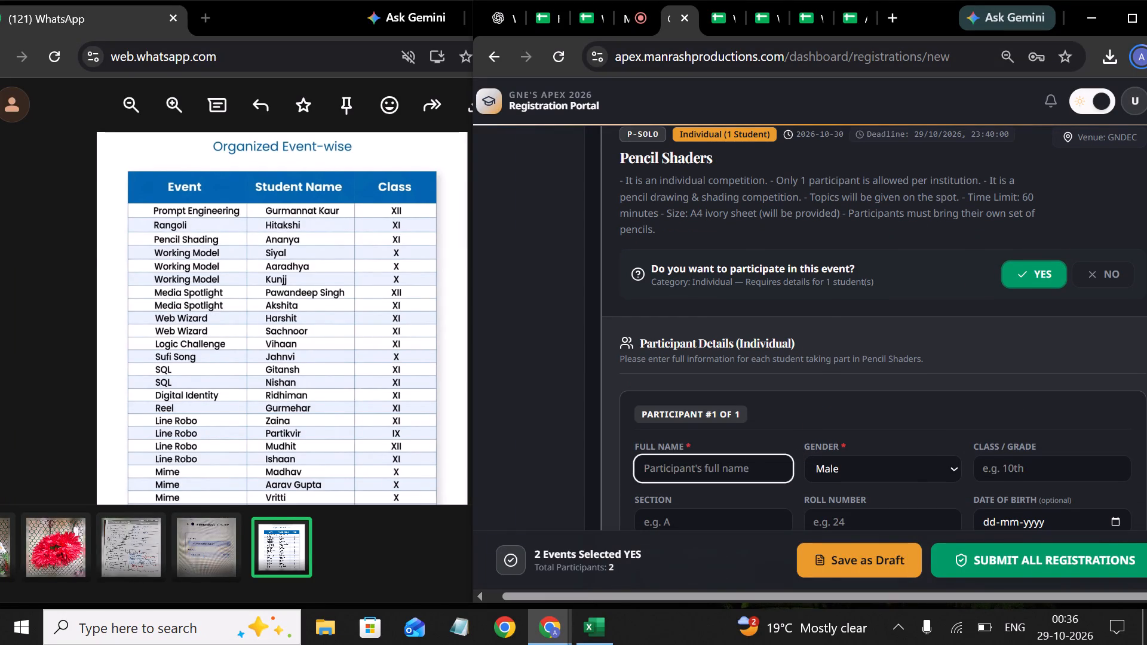
text(Anan)
text(ya)
click(855, 466)
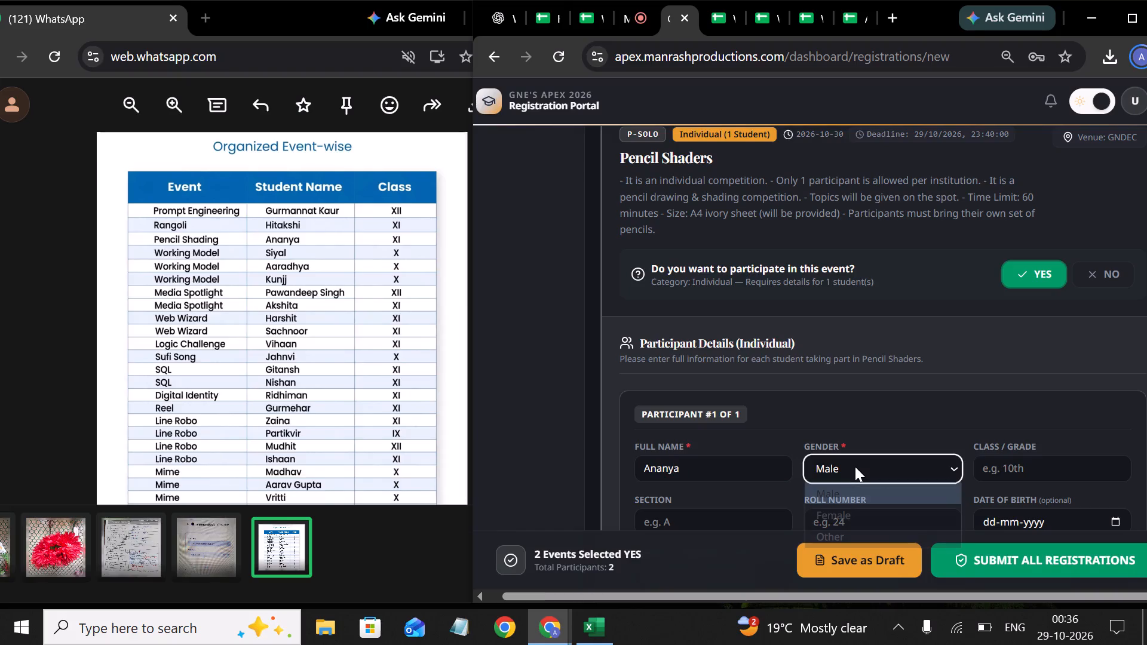
click(852, 512)
Enter the father's/contact phone number for the Pencil Shaders participant.
scroll(852, 512, down, 1)
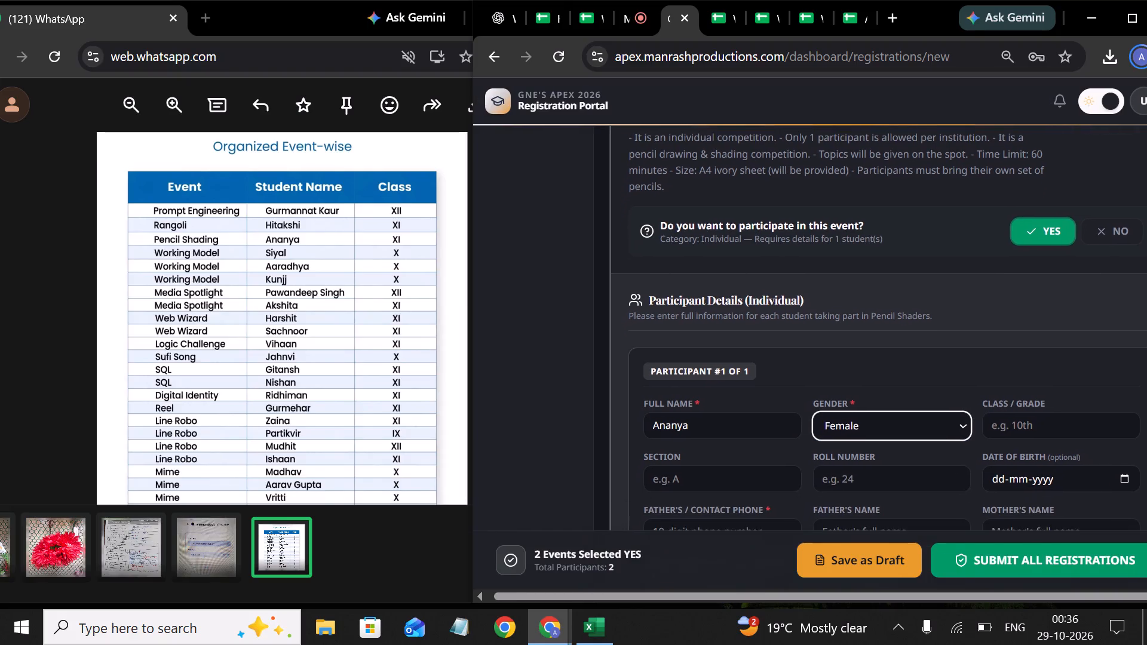
scroll(852, 512, down, 2)
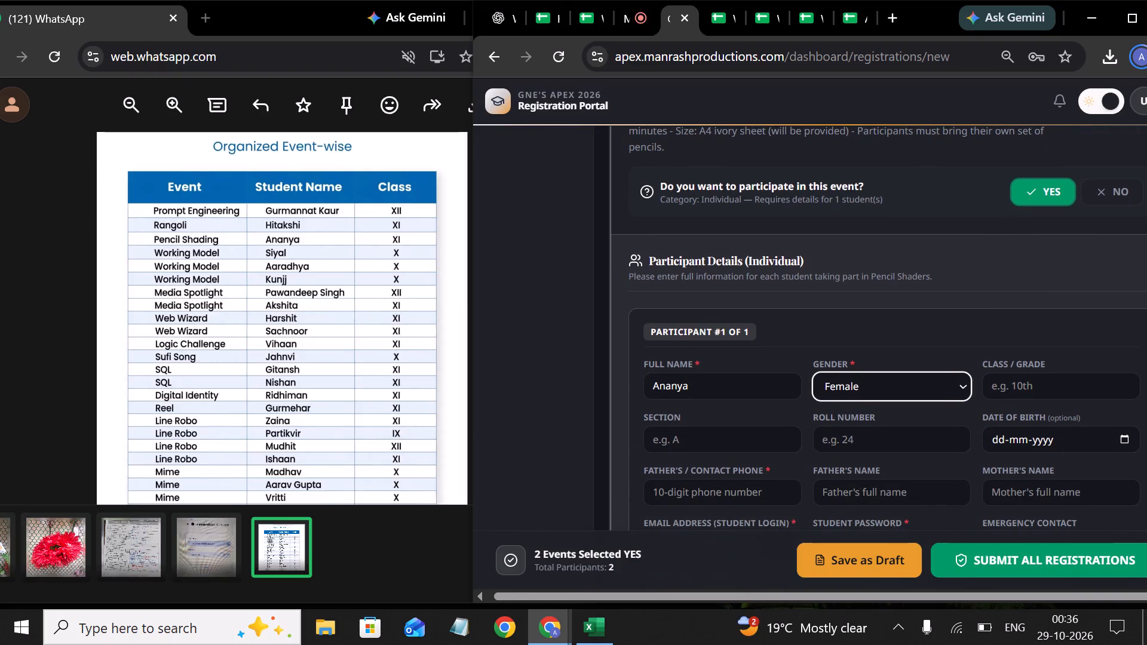
click(749, 496)
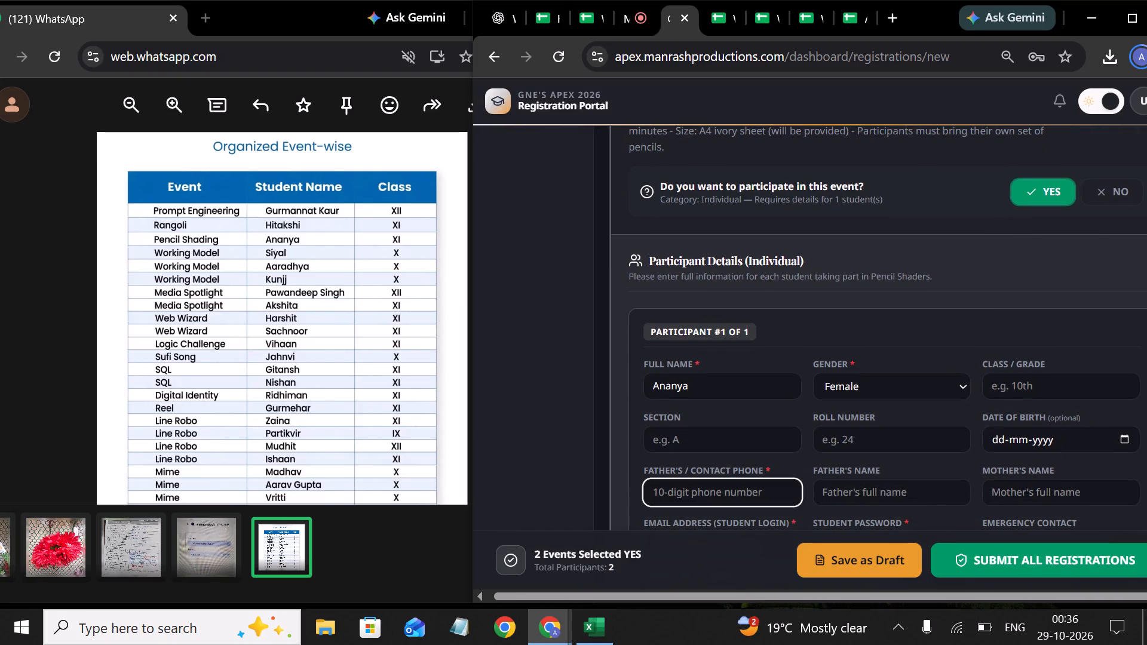
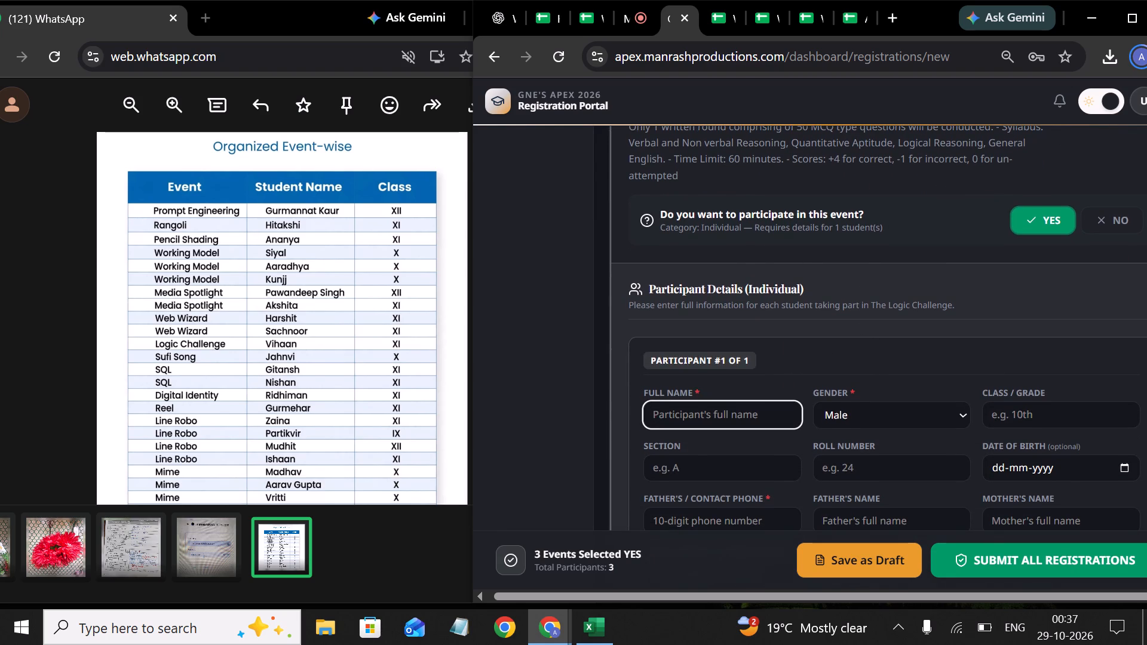
Enter the listed Logic Challenge student's name as The Logic Challenge participant, leaving the gender as Male.
text(Vihaan)
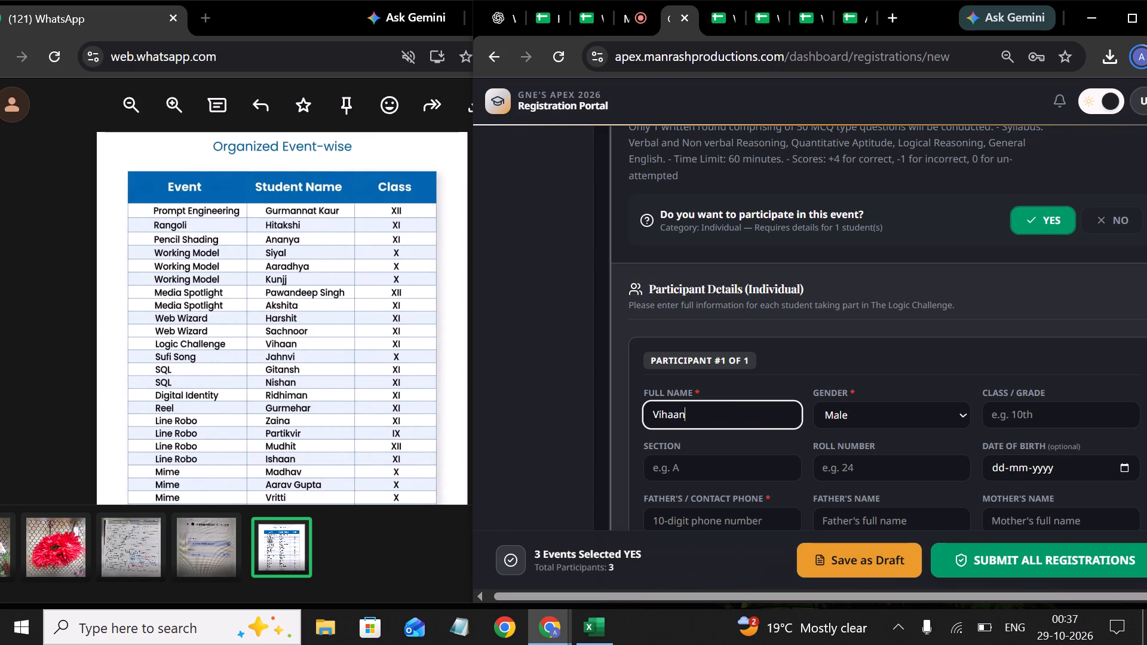
click(872, 413)
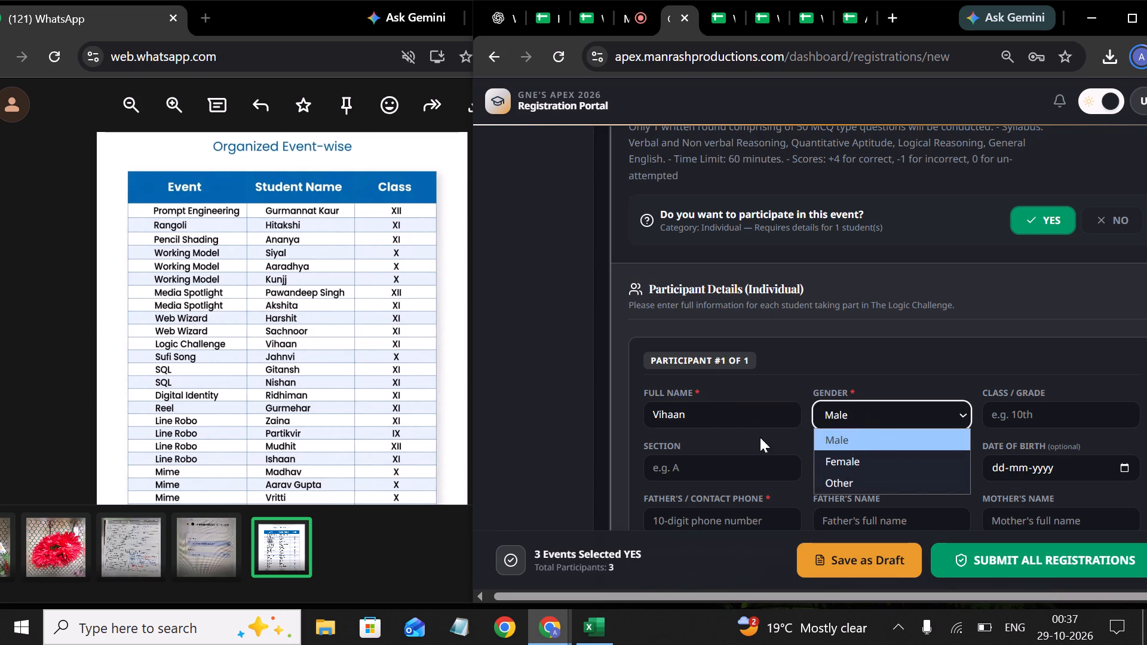
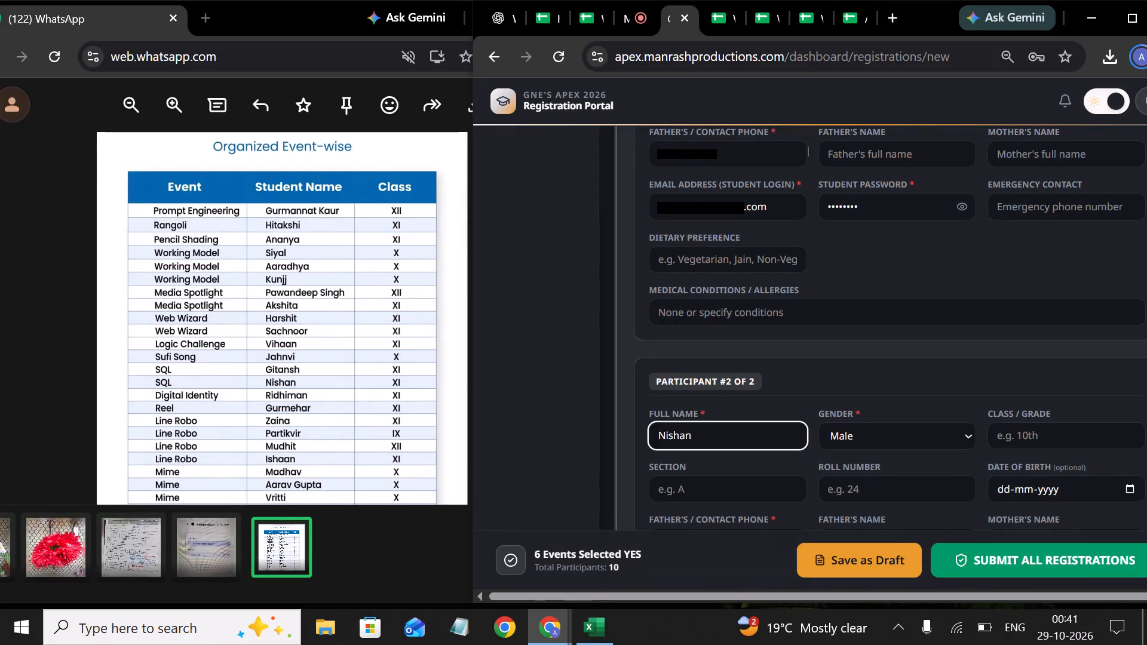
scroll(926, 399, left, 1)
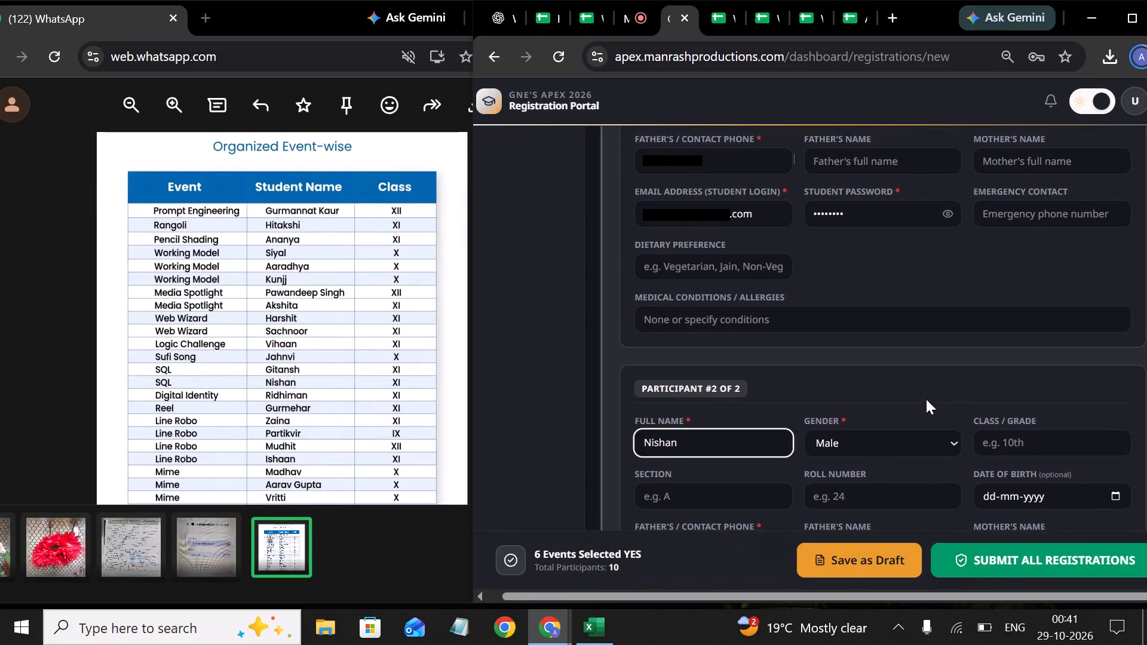
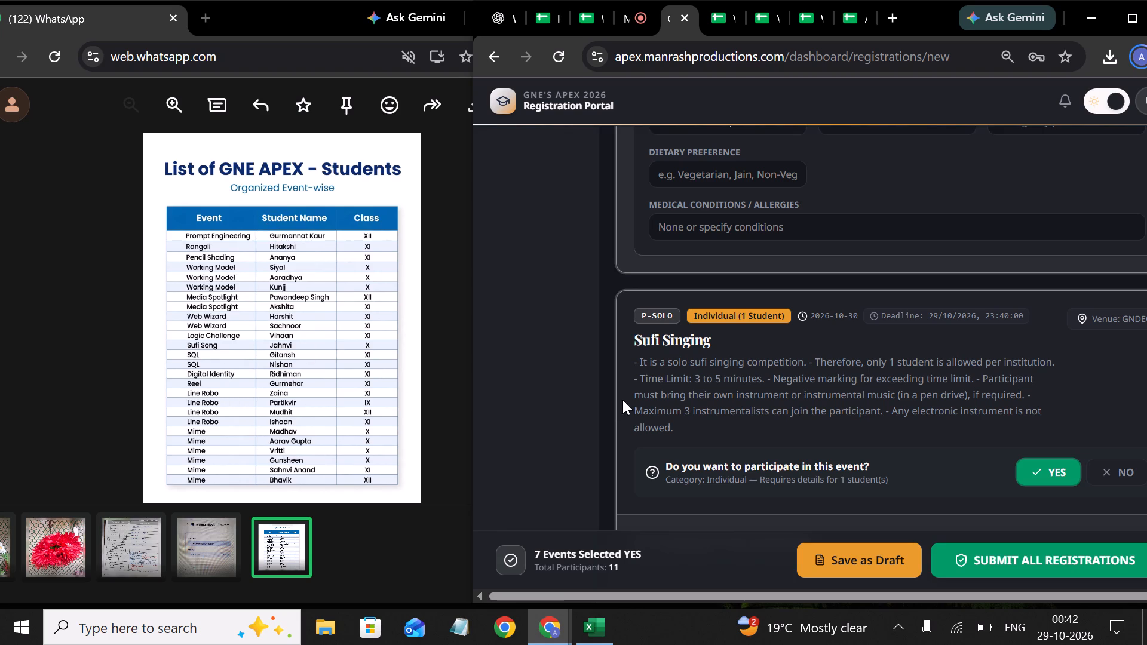
Enter the listed Sufi Song student's name as the Sufi Singing participant and set the gender to Female.
scroll(866, 400, down, 1)
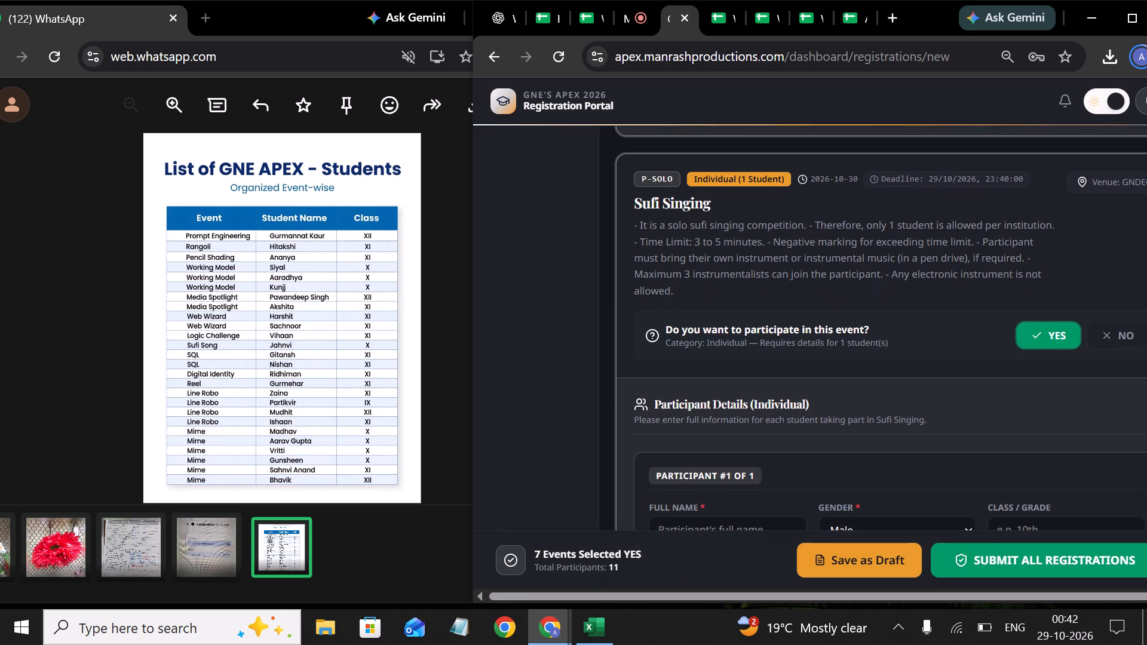
scroll(866, 400, down, 2)
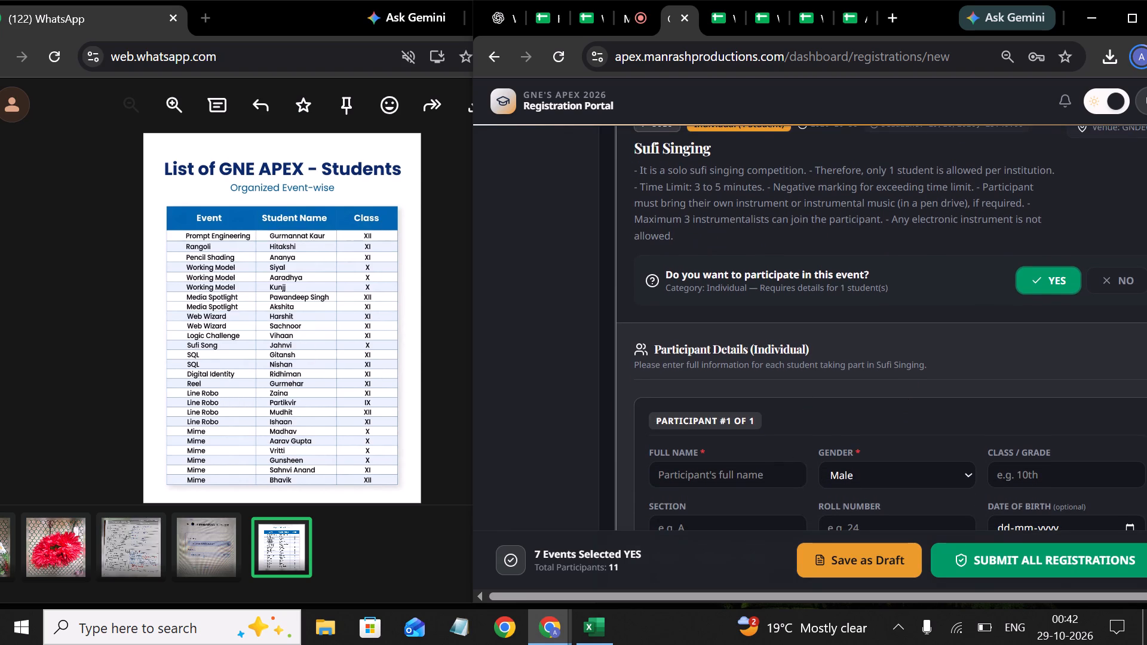
click(765, 474)
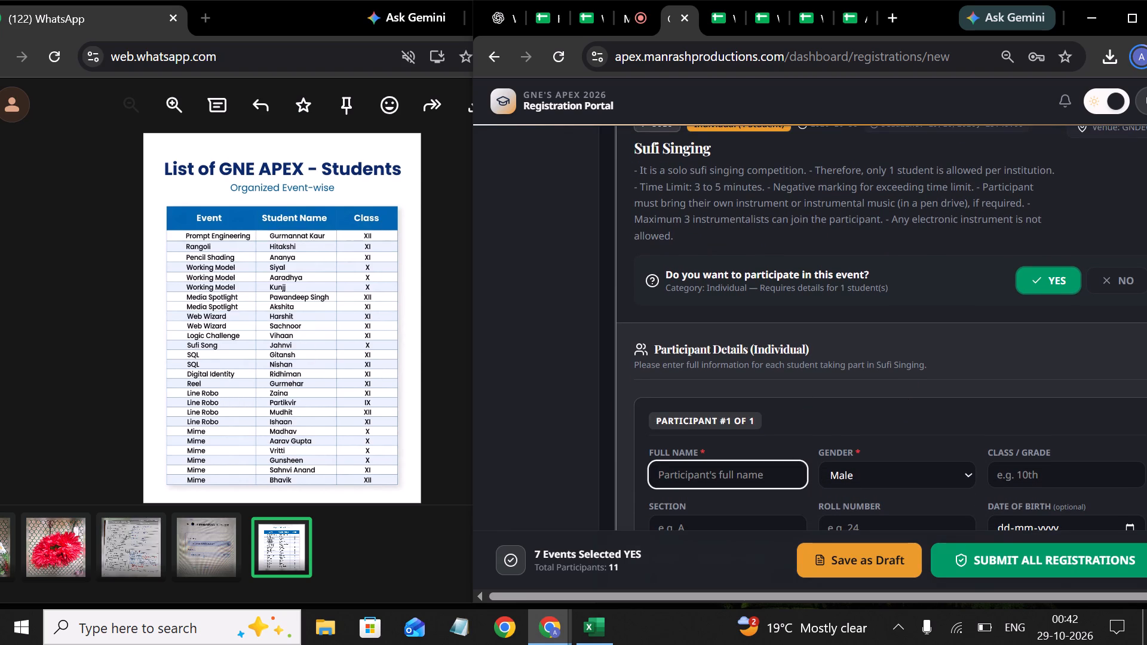
text(Jahnvi)
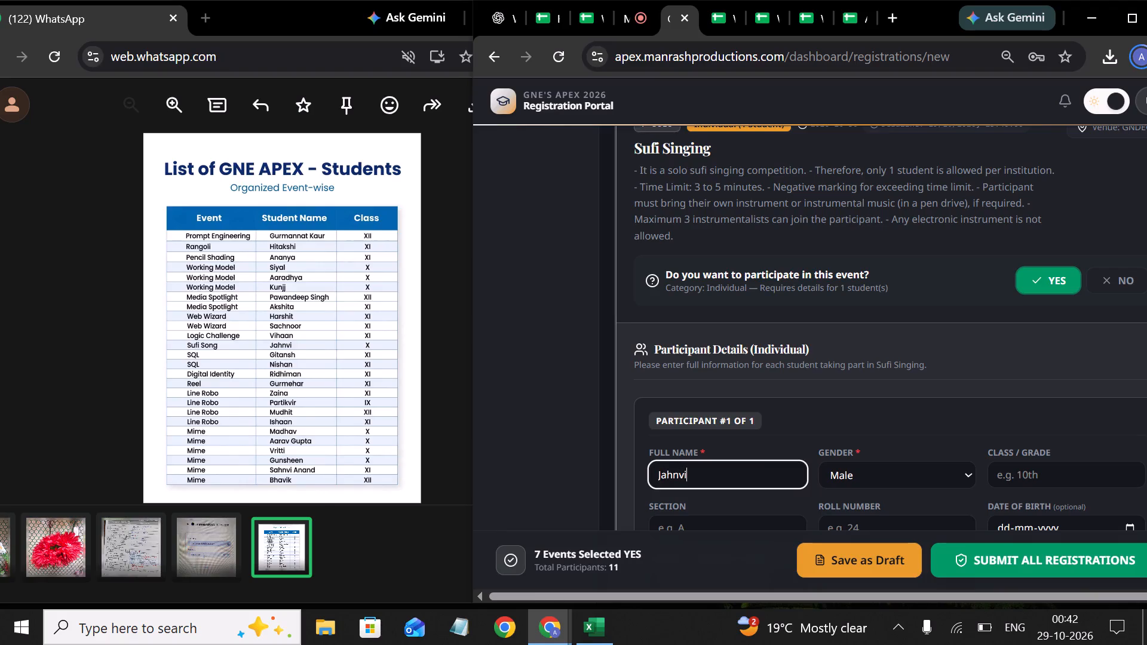
scroll(869, 474, down, 1)
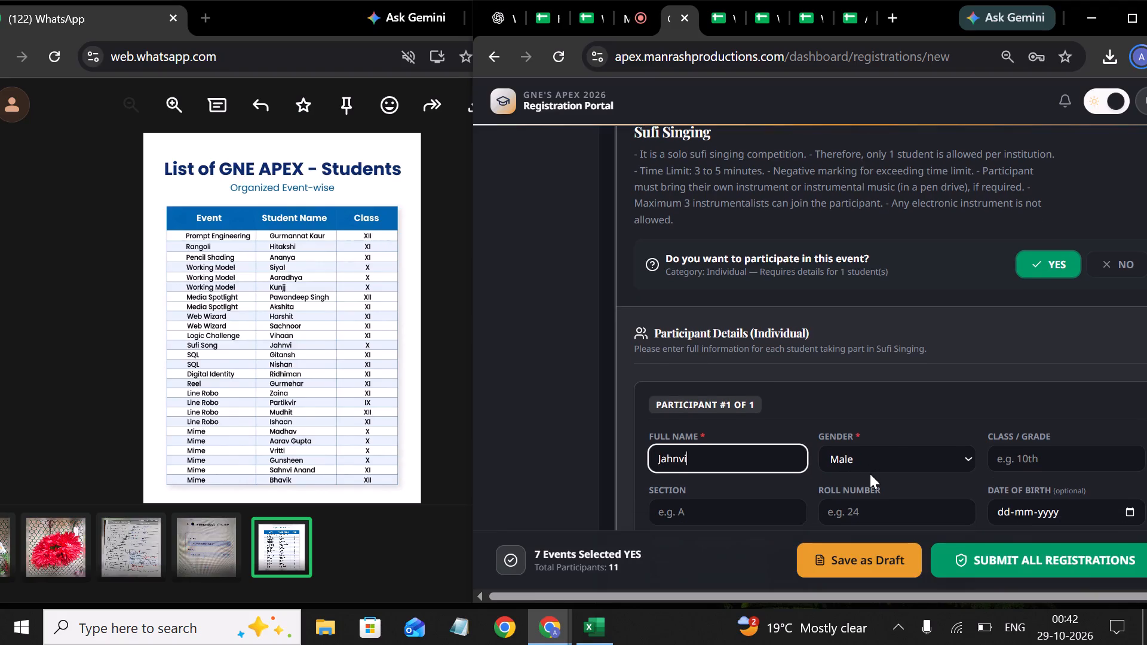
click(900, 453)
click(886, 506)
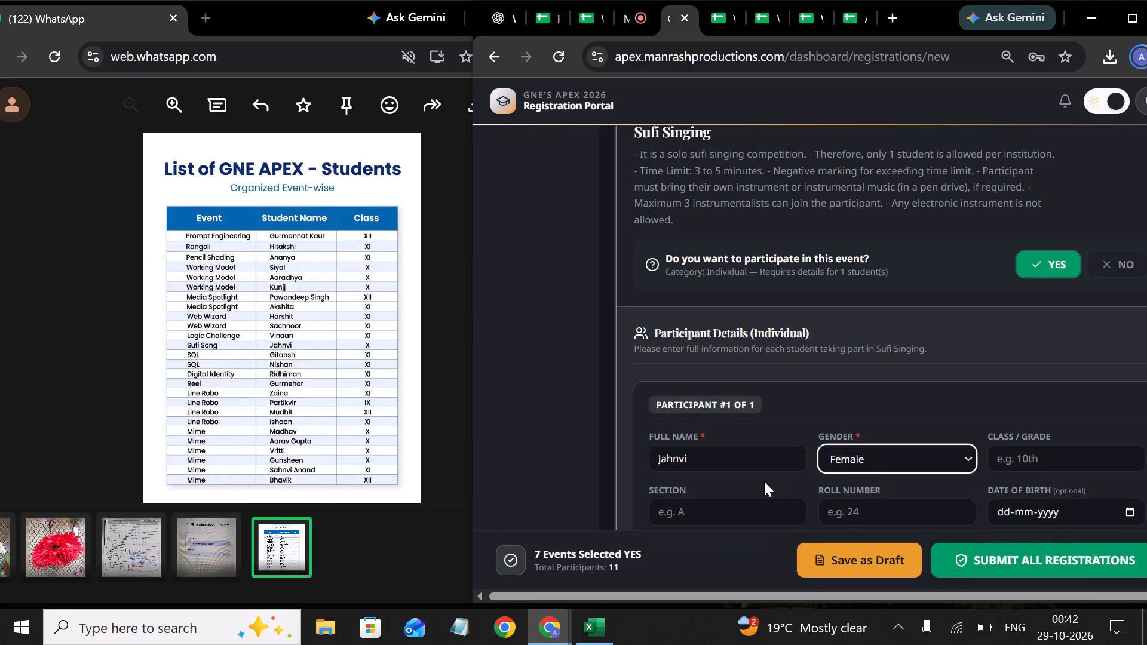
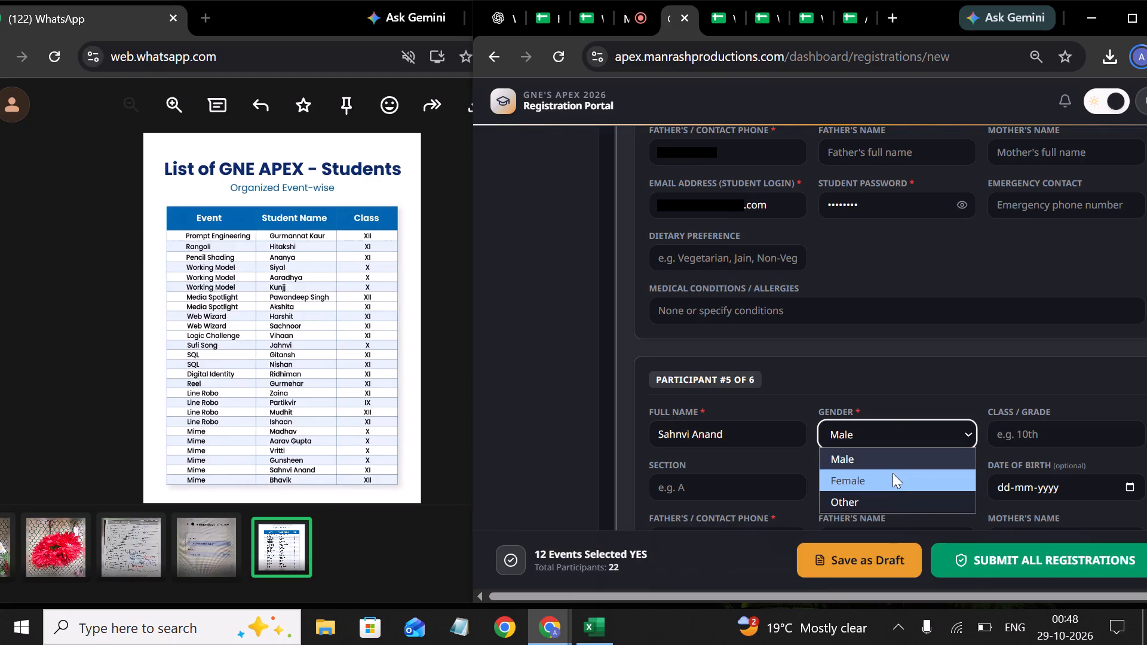
click(893, 473)
Fill in the required father's/contact phone number for participant #5 of 6 in the Mime team.
scroll(893, 473, down, 2)
click(764, 438)
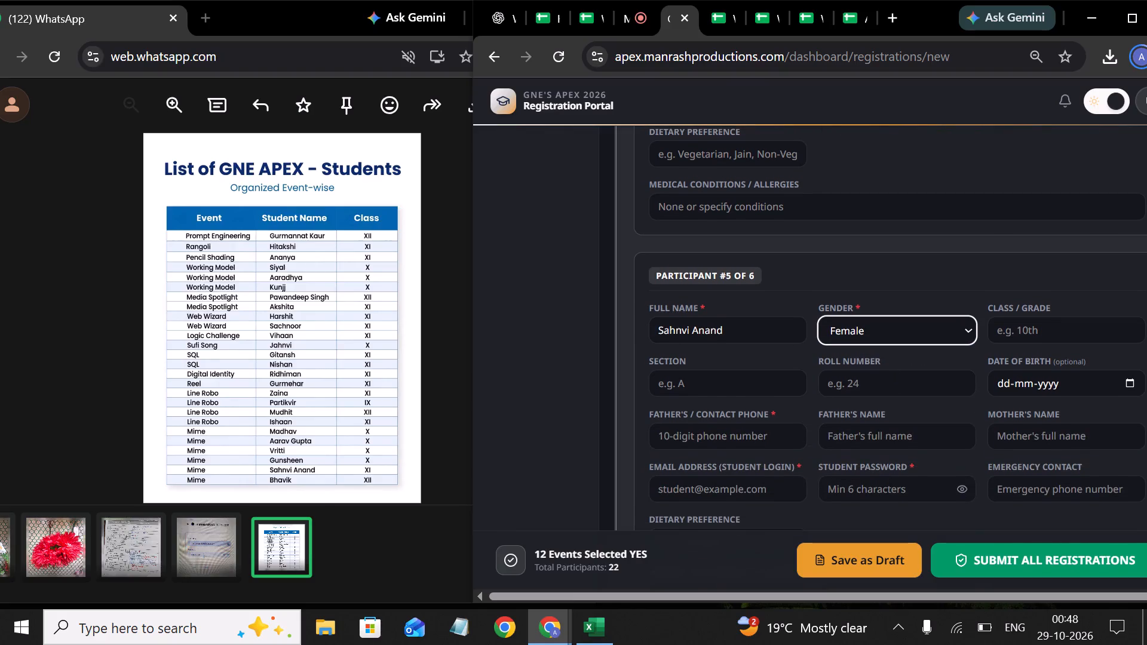
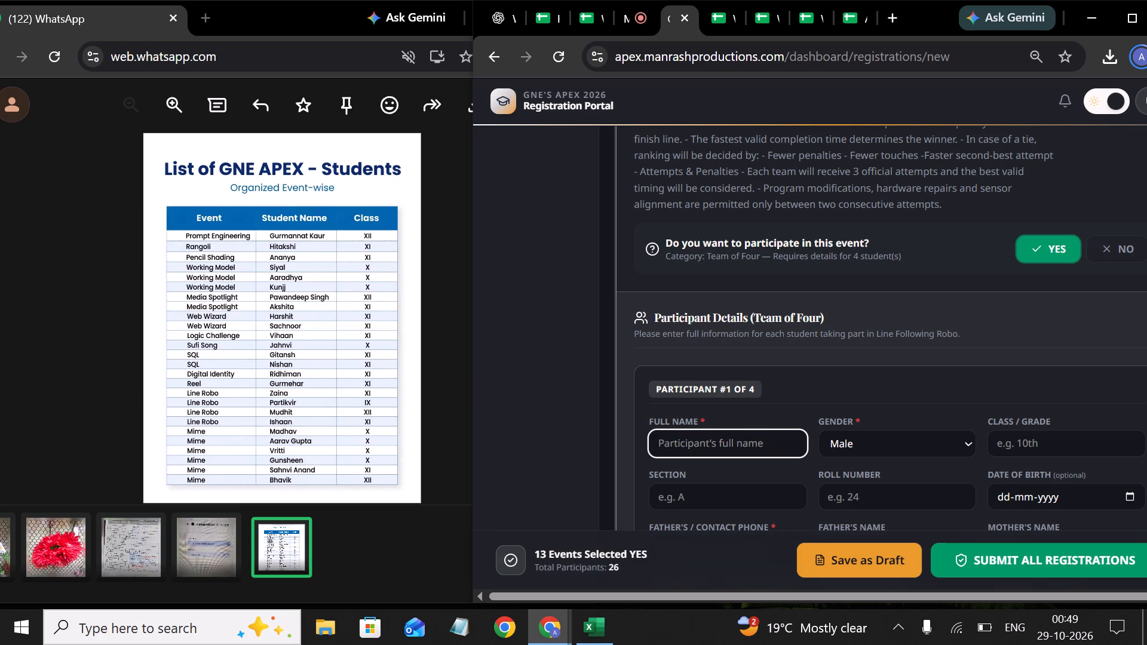
Enter the first listed Line Robo student's name for participant #1 of 4 in Line Following Robo, with gender Female.
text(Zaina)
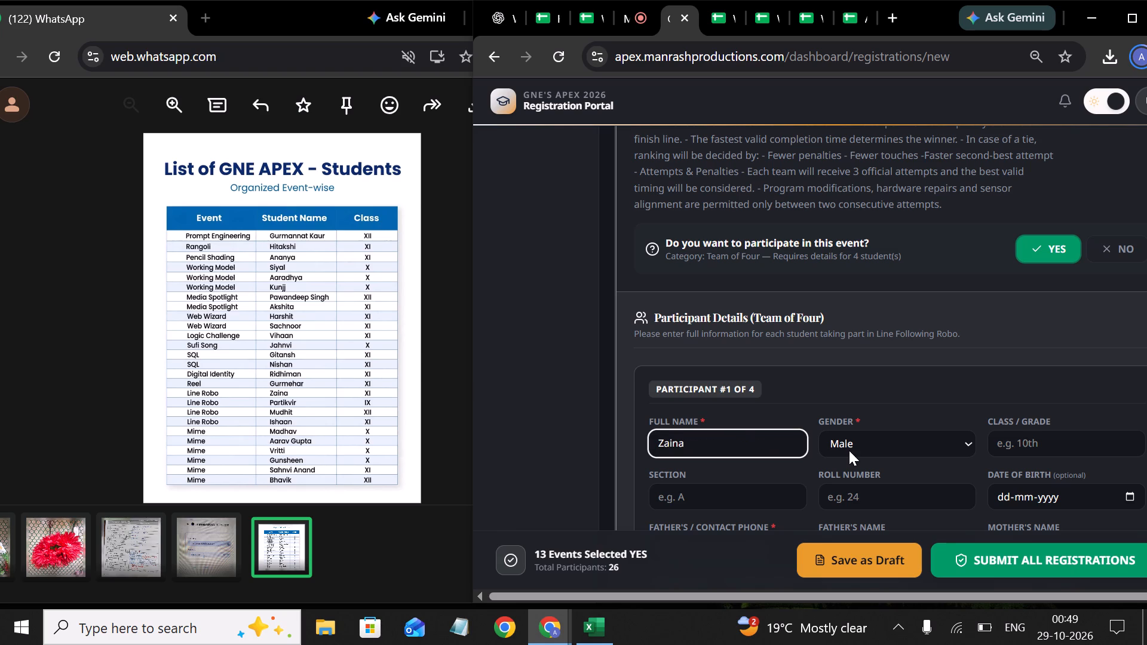